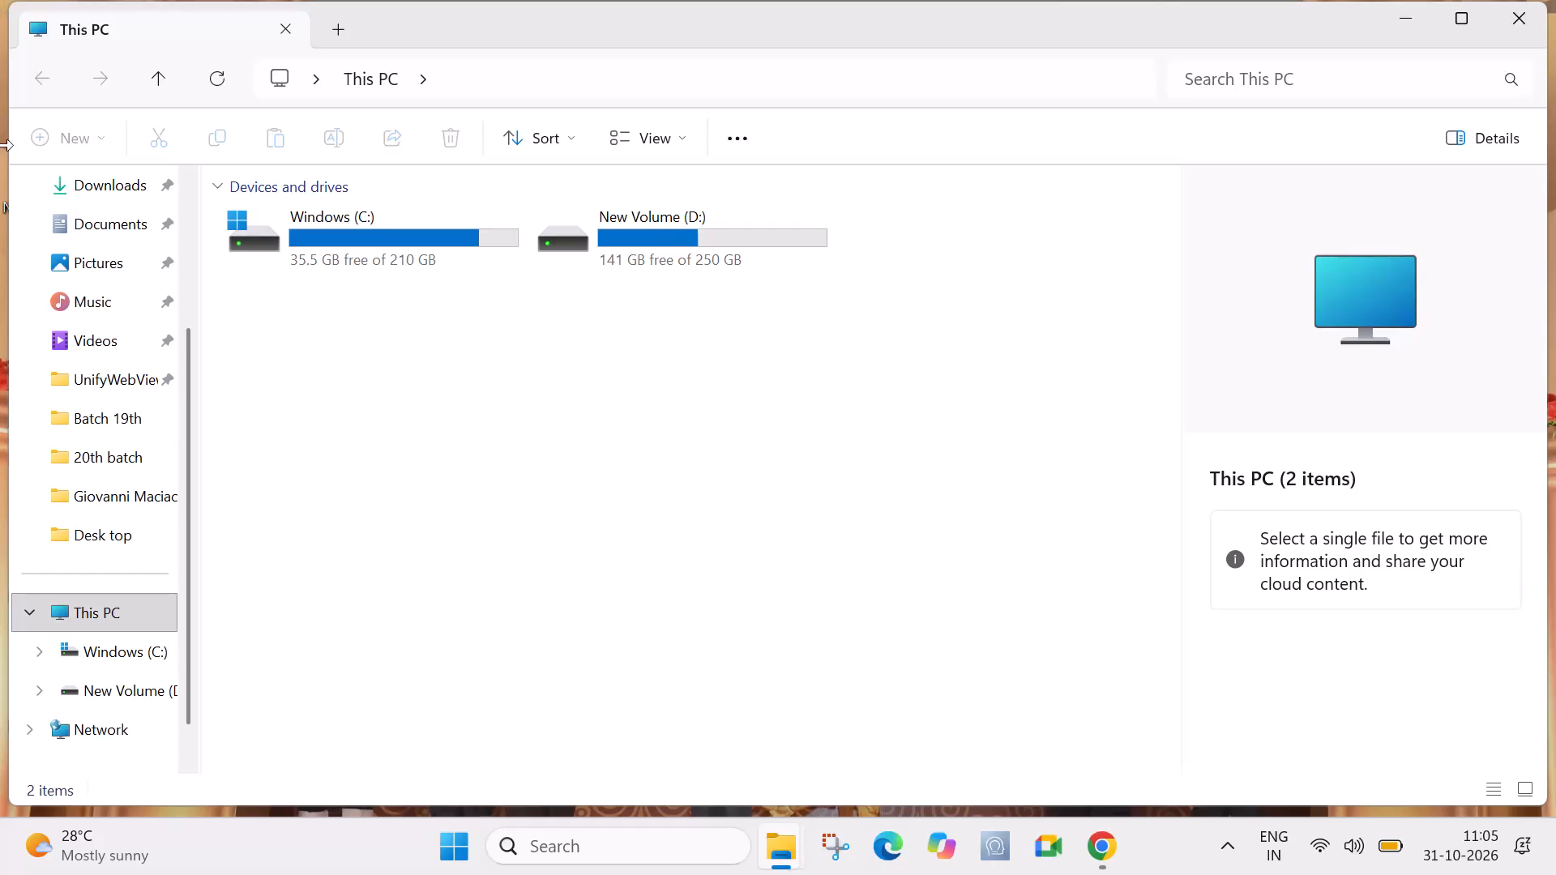
left_click(107, 190)
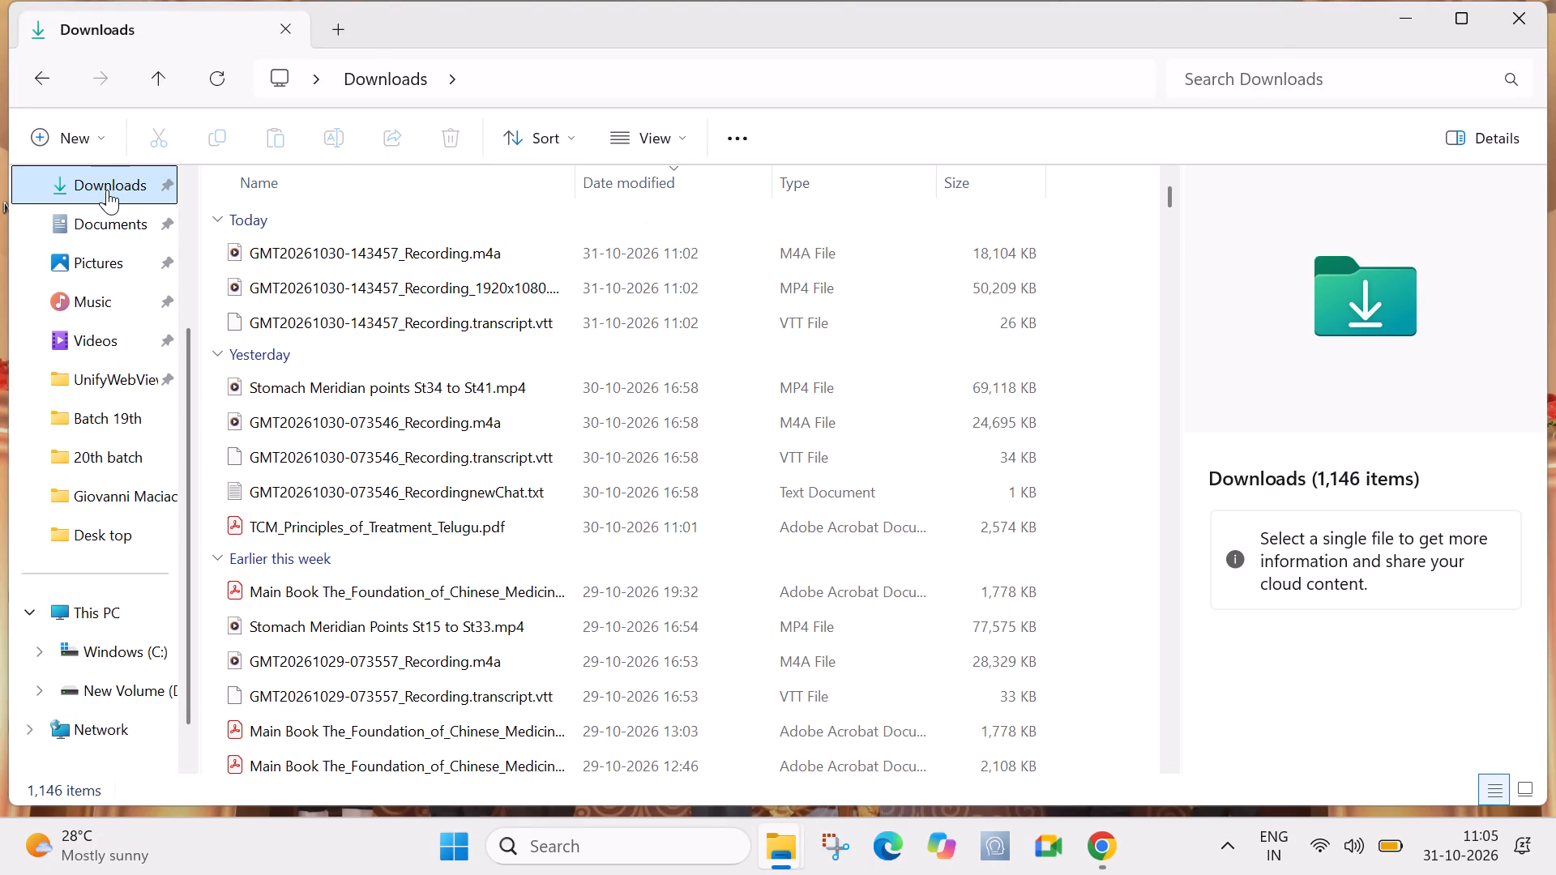
left_click(460, 293)
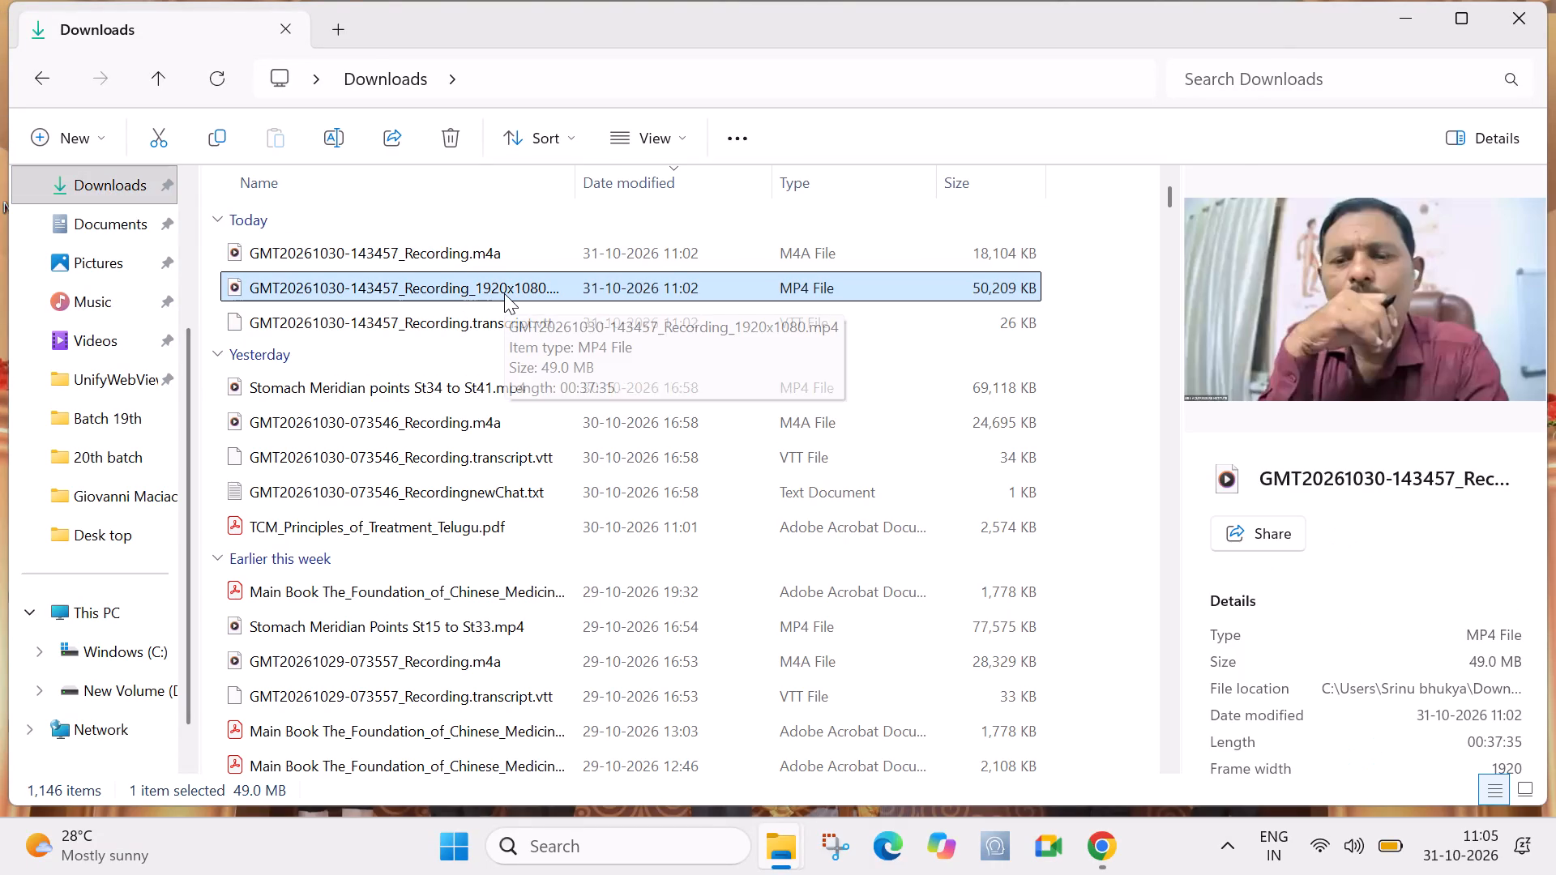
left_click(531, 292)
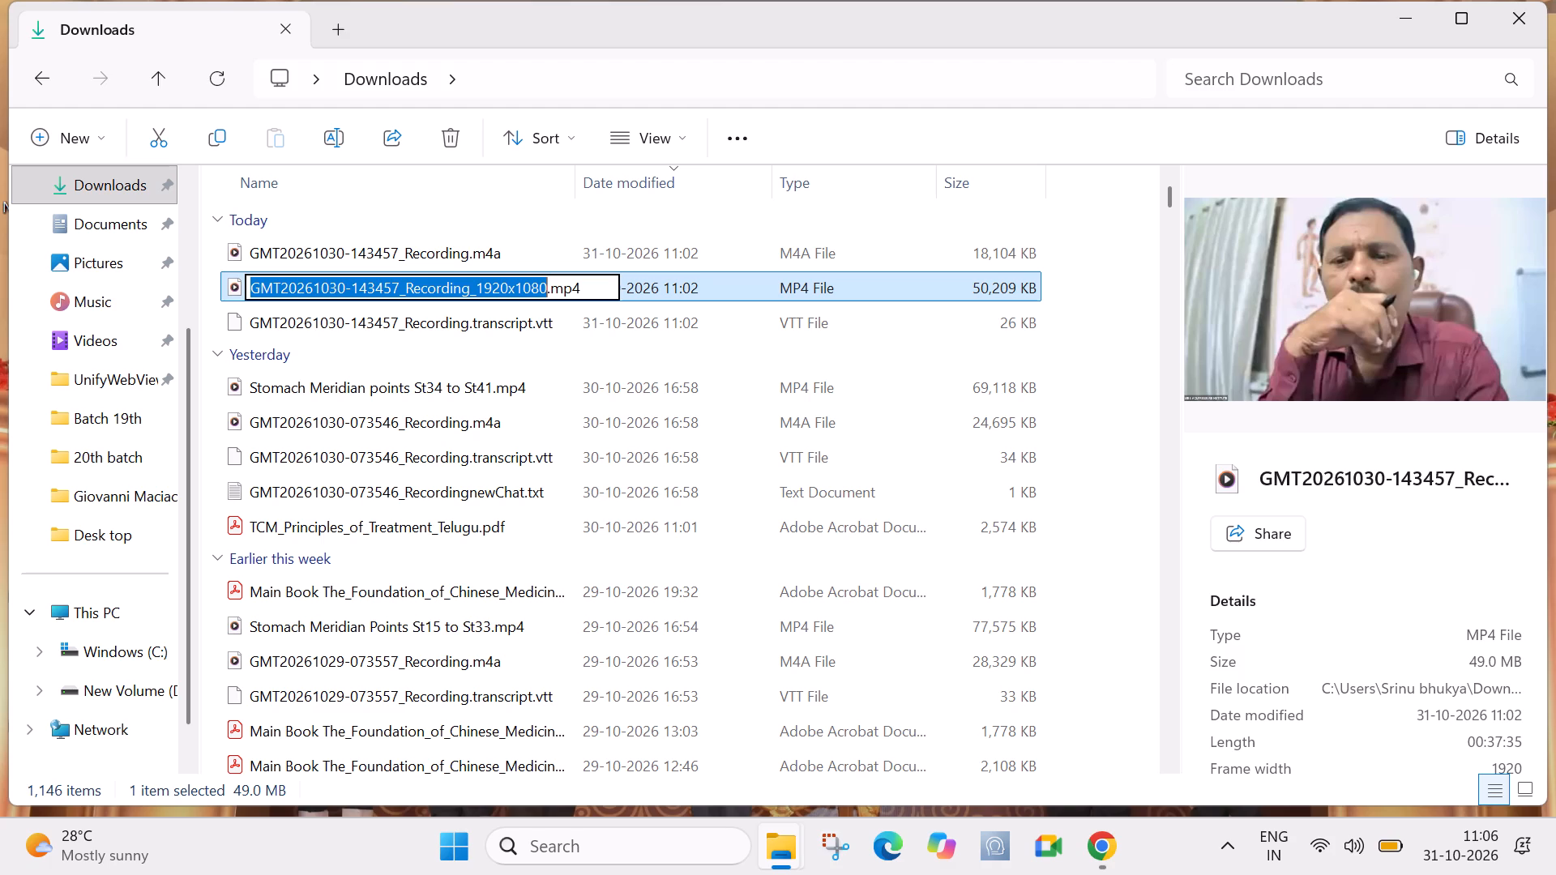
key("shift+g")
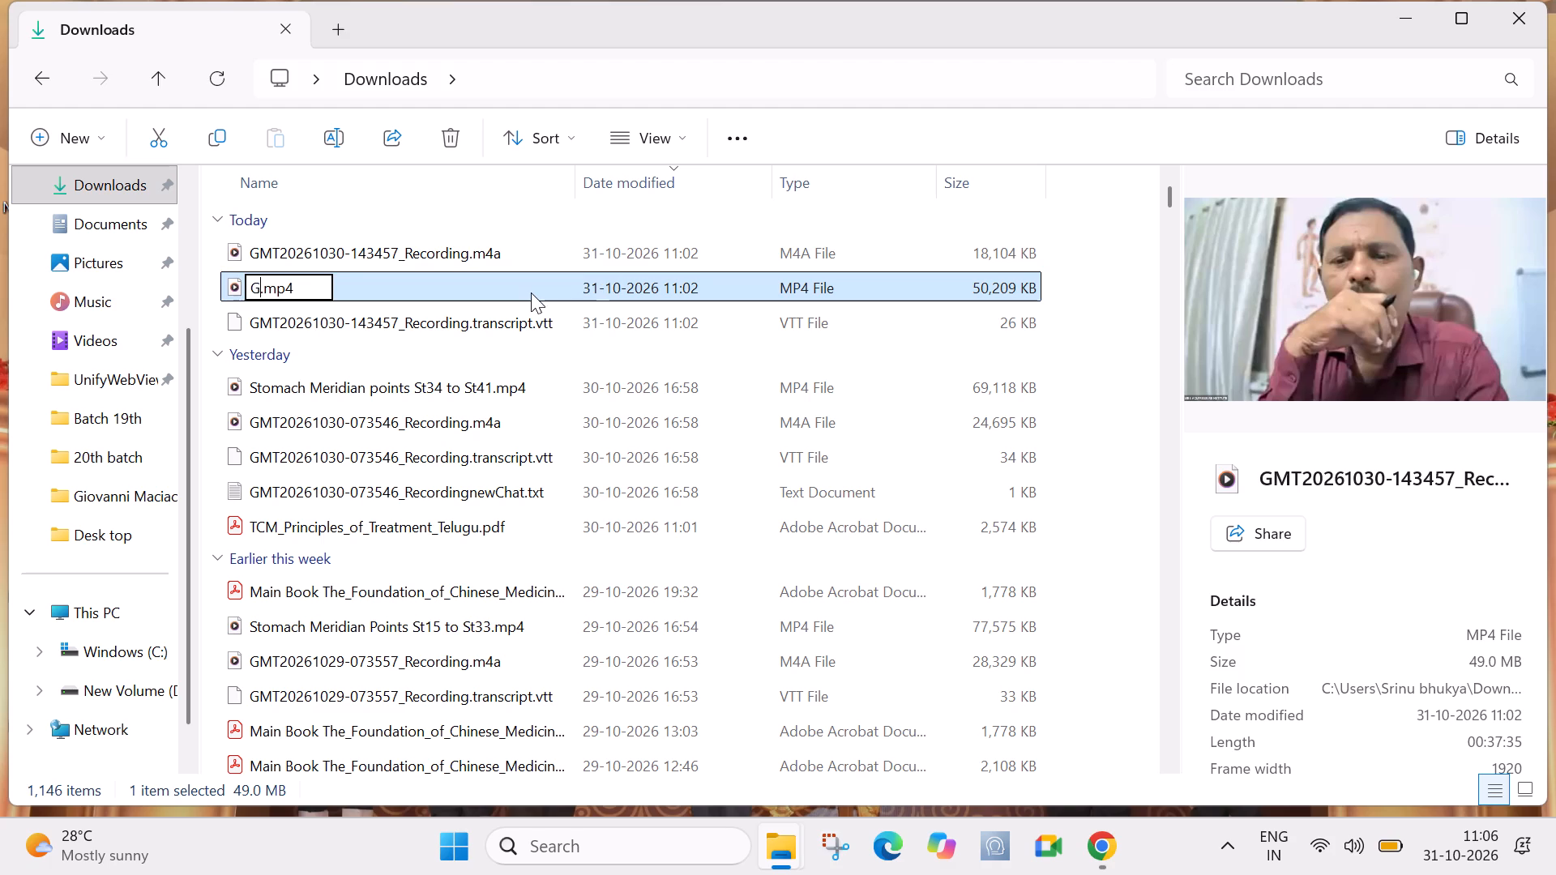
type("all")
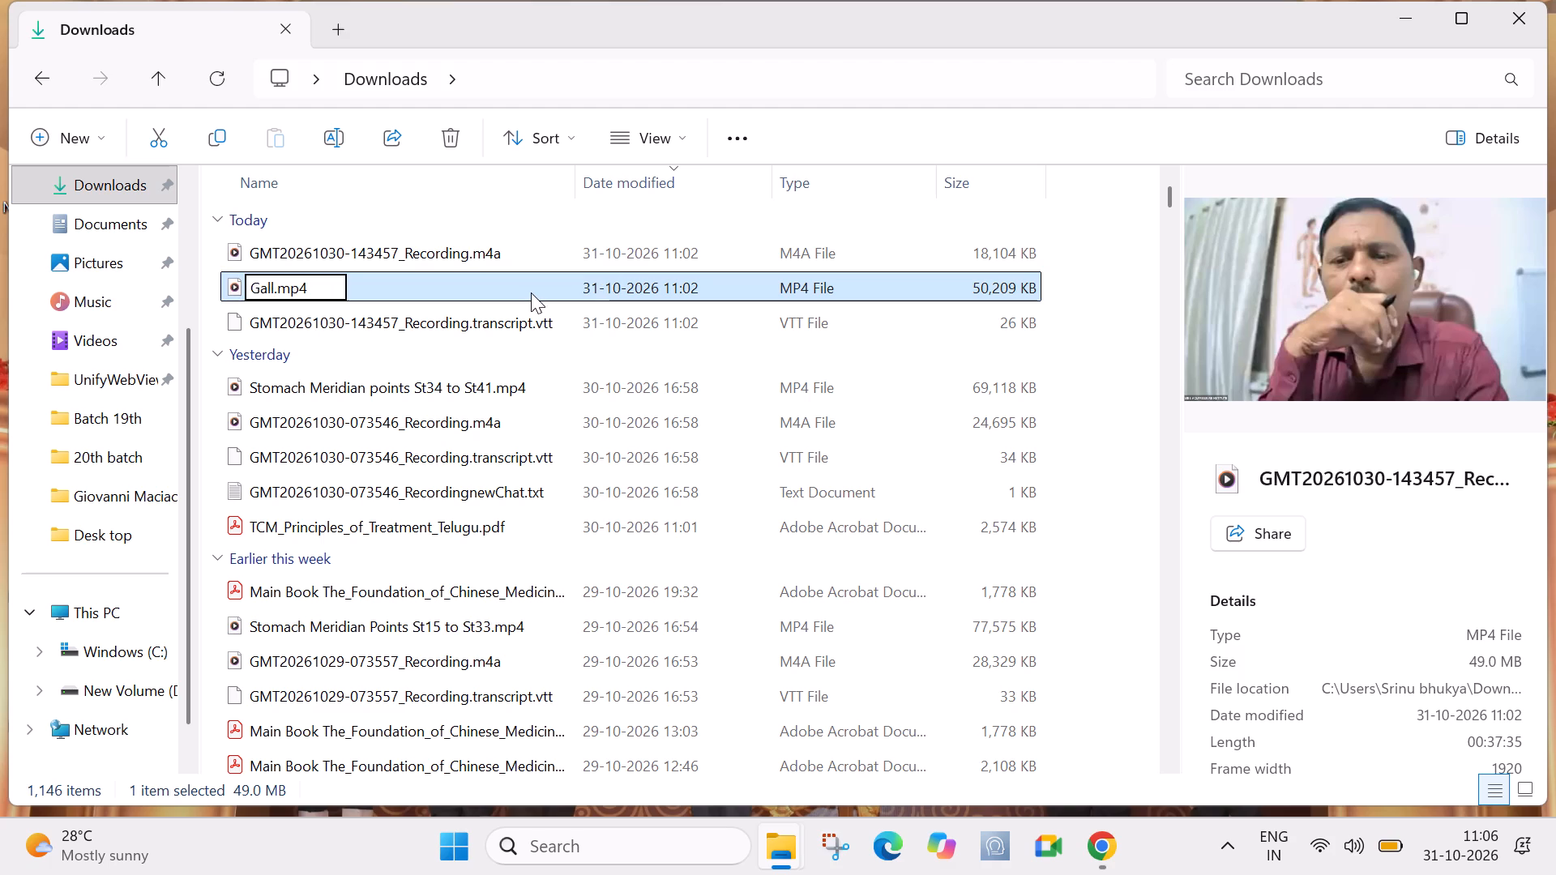
key("b")
type("ladder")
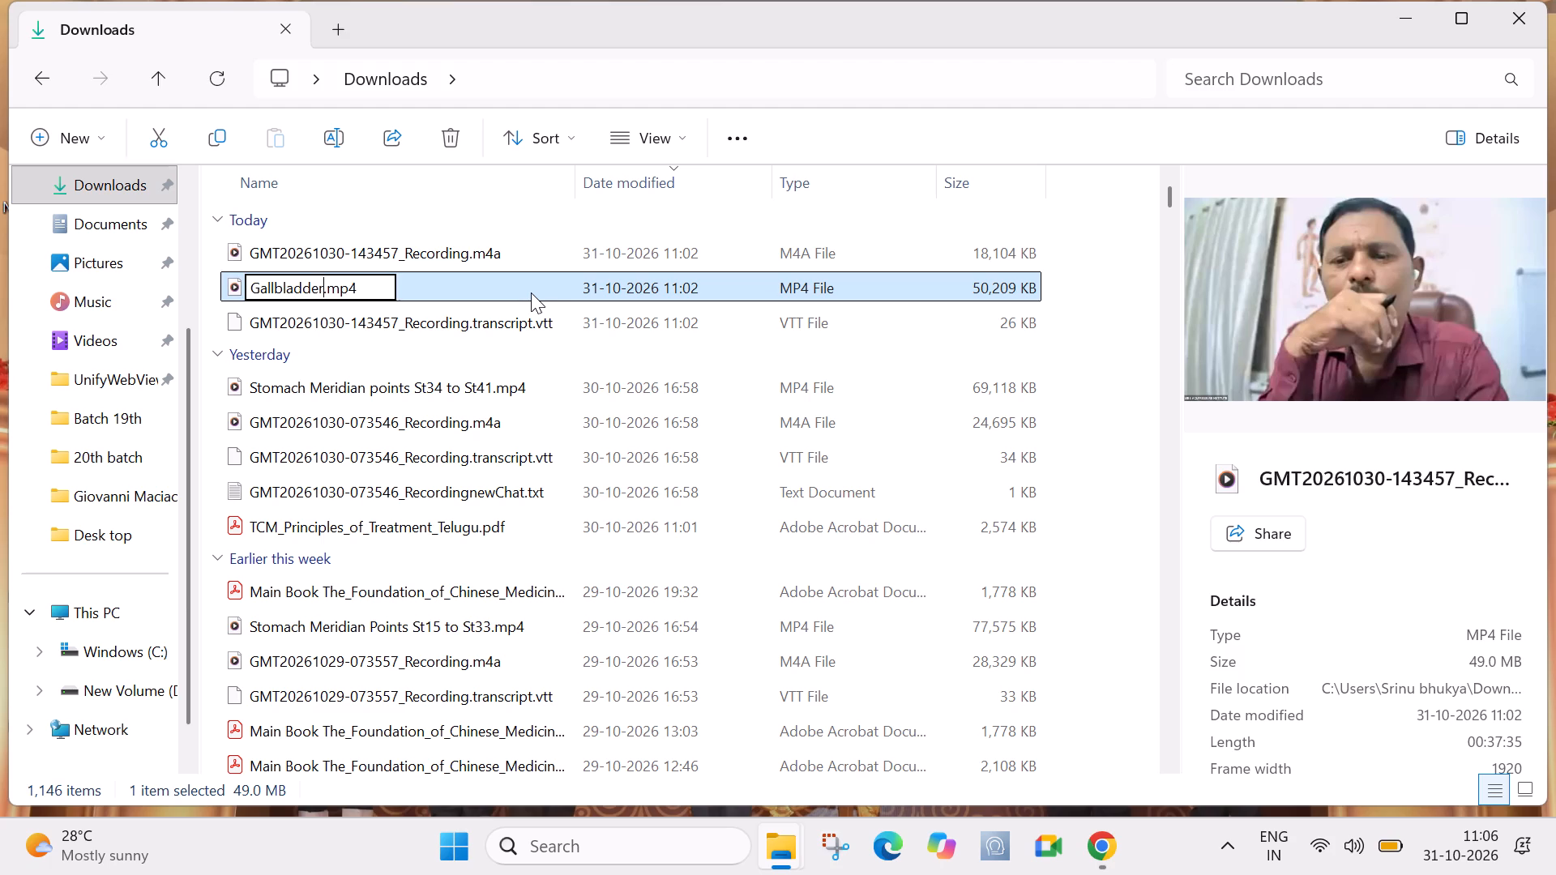
key("space")
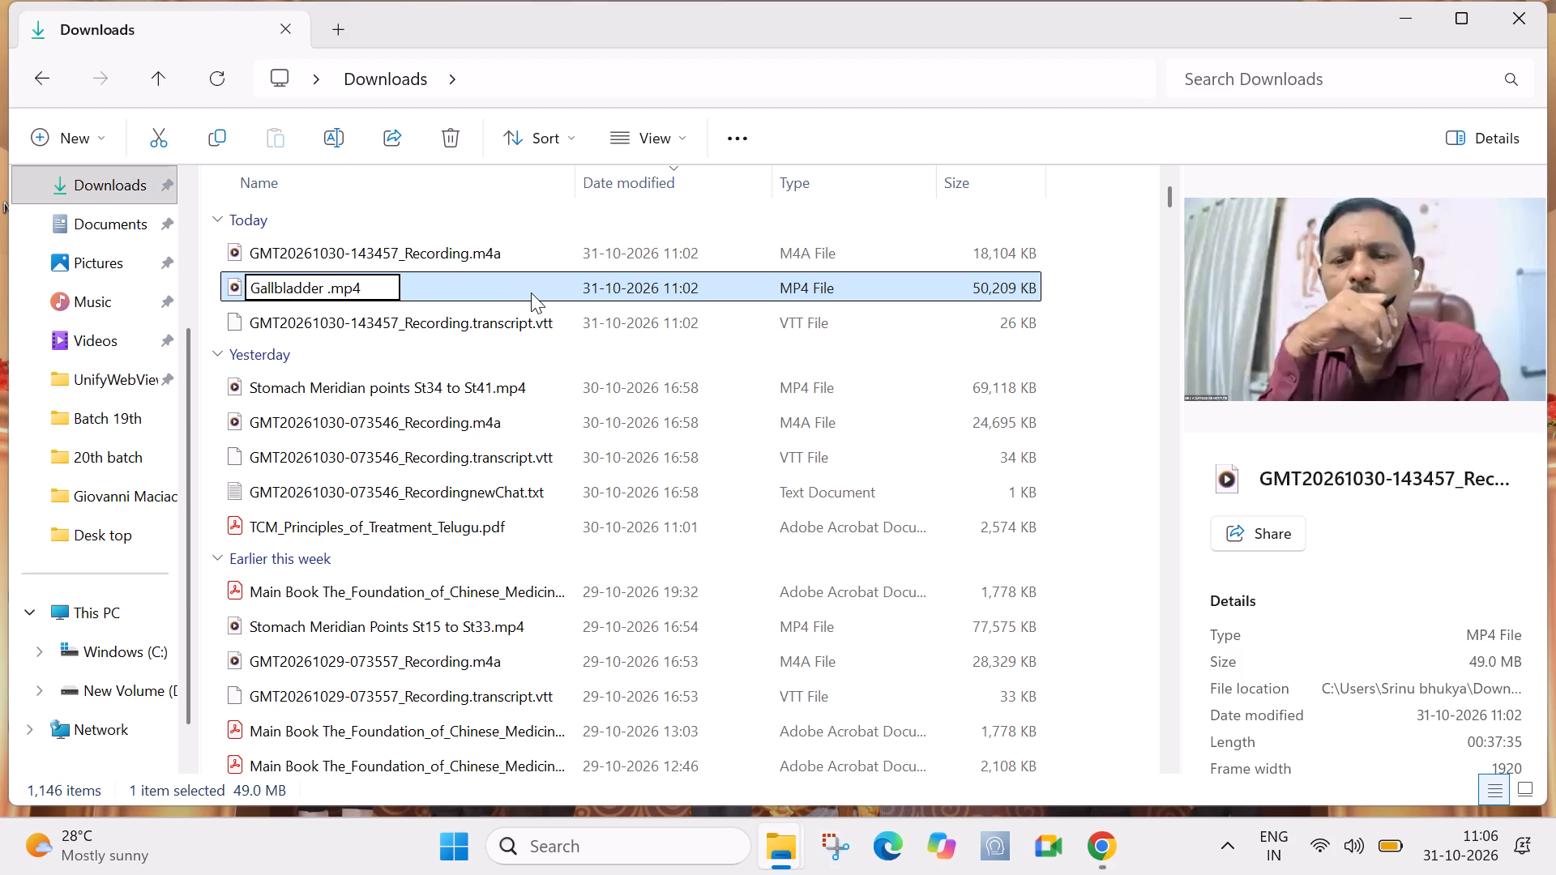
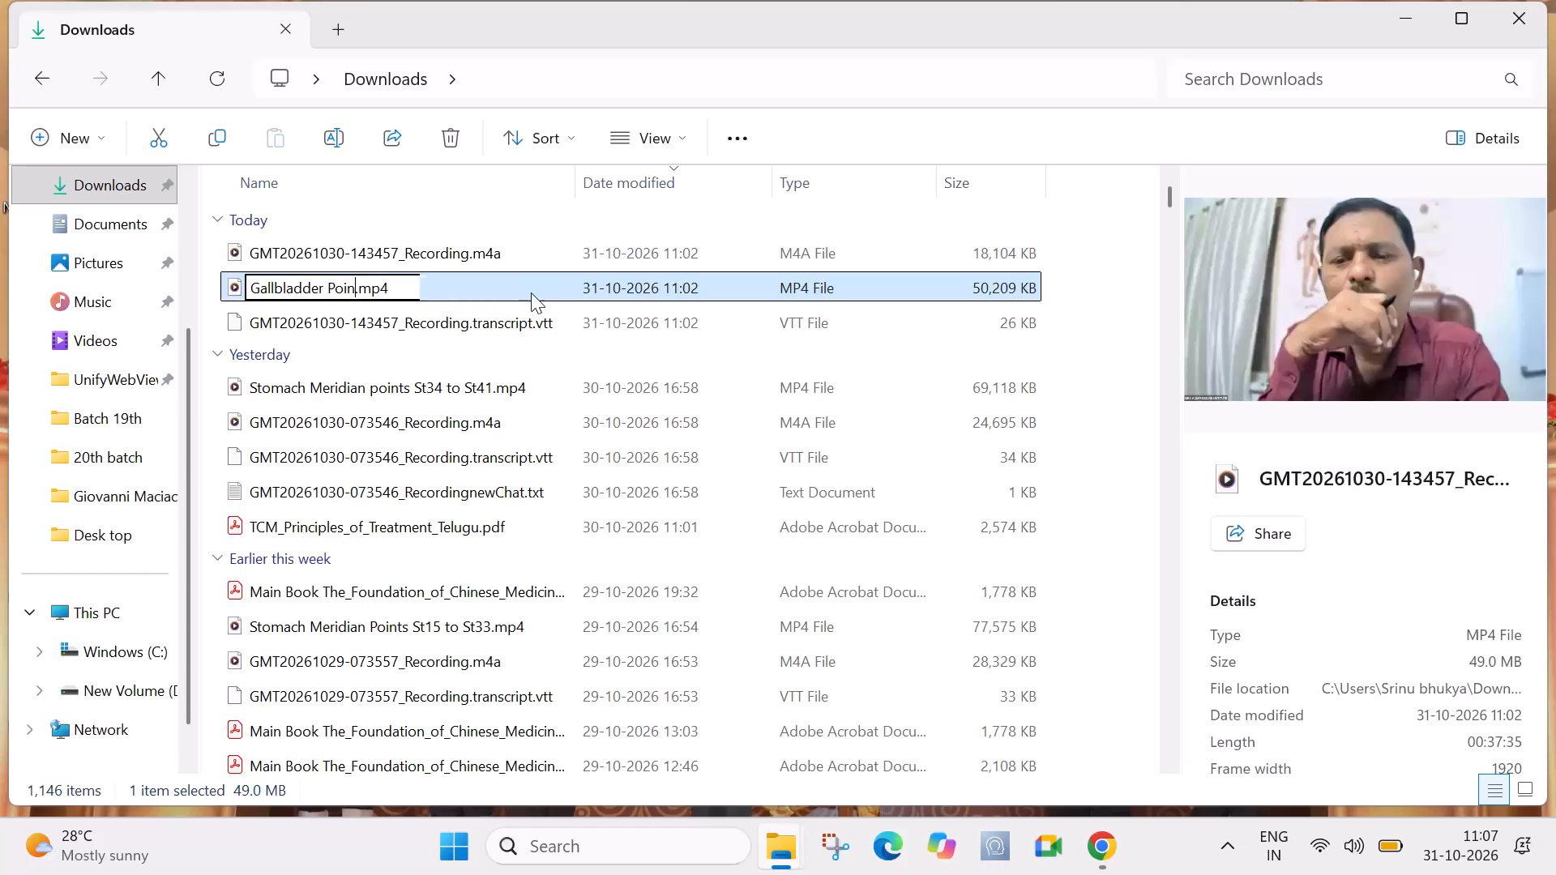
Complete the MP4 recording's new file name so that it reads "Gallbladder Points Gb40 to Gb44".
type("s")
key("space")
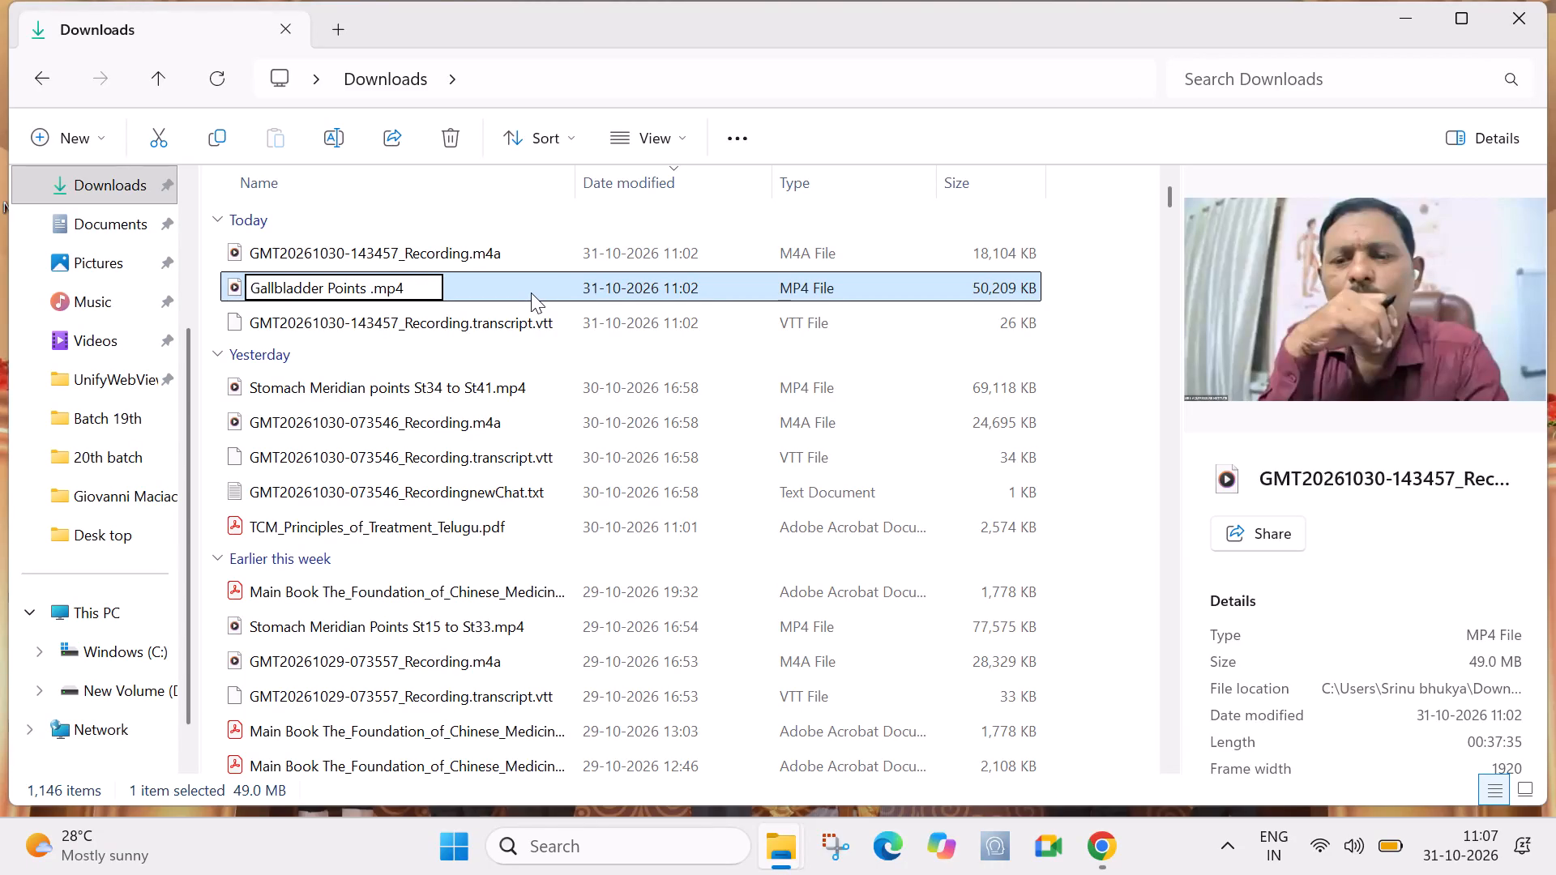
key("shift+g")
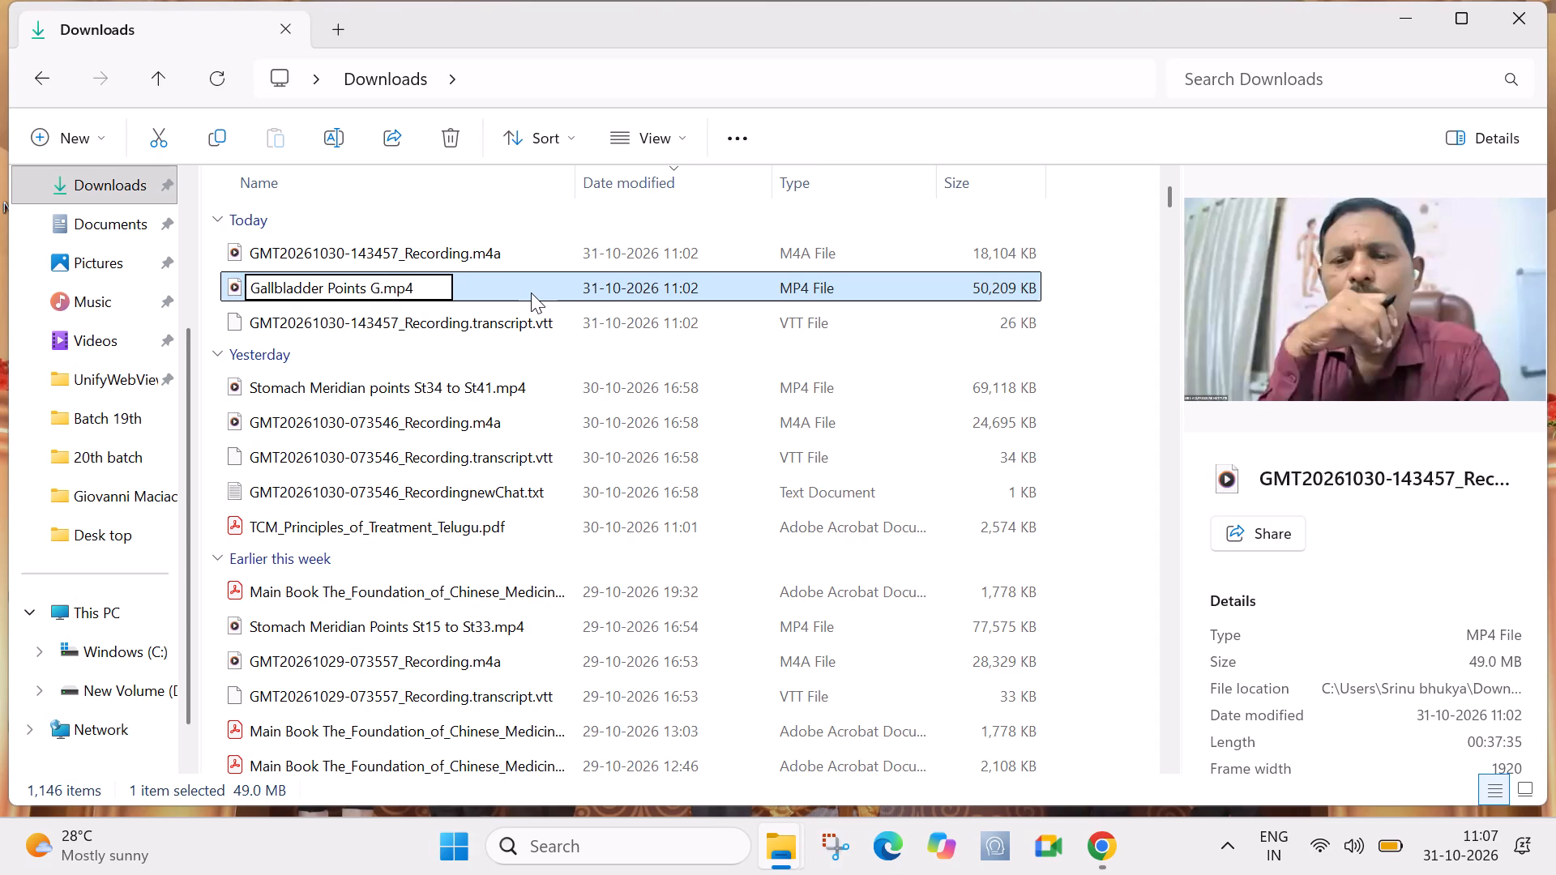
key("b")
type("40")
key("space")
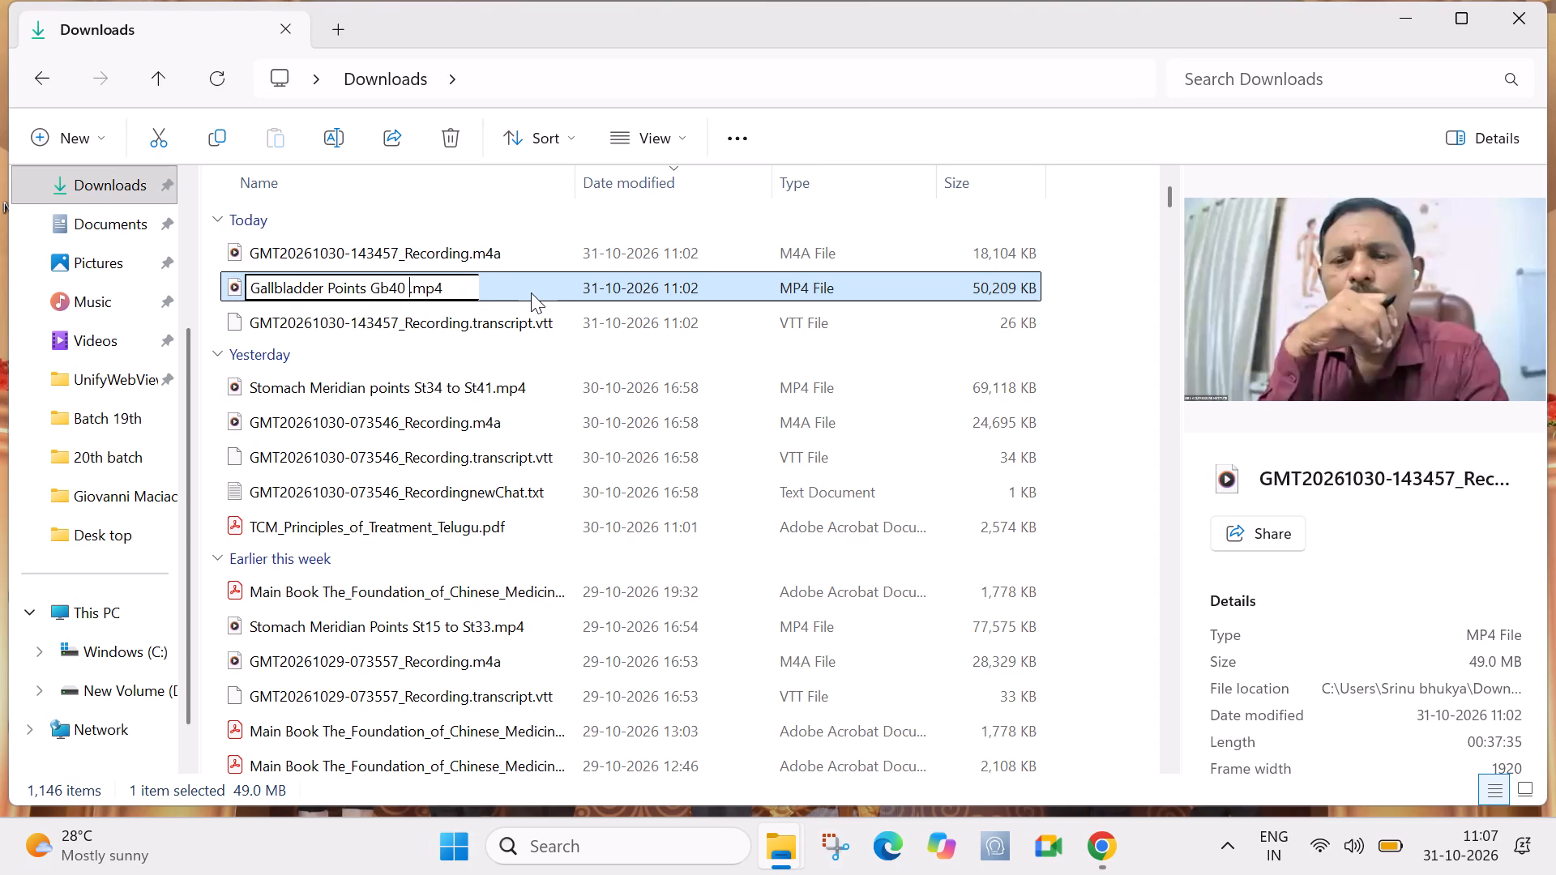
type("to")
key("space")
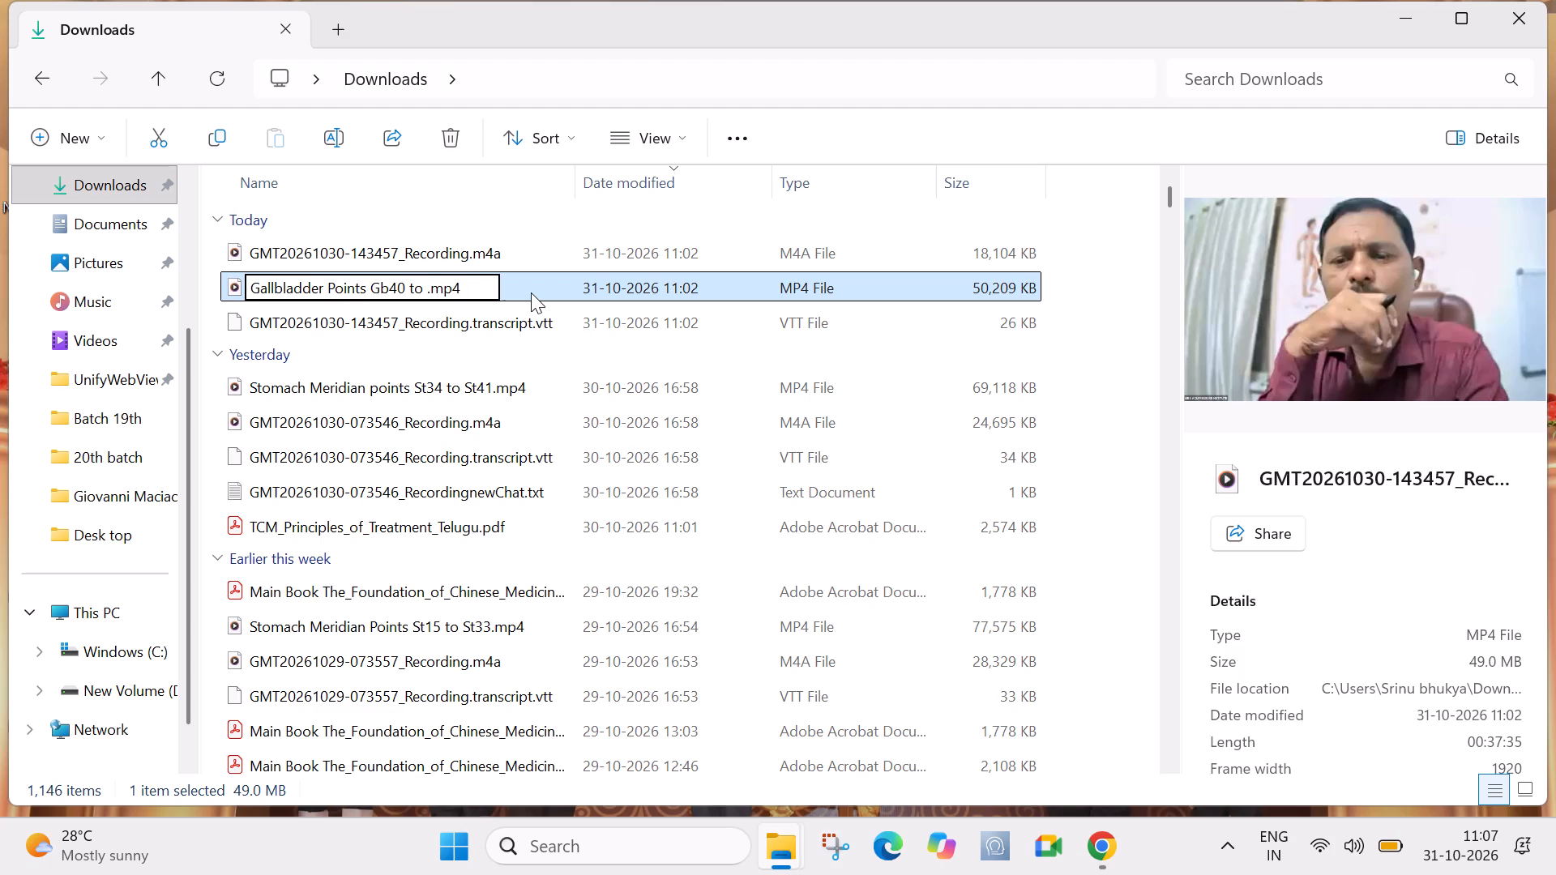
key("shift+g")
key("b")
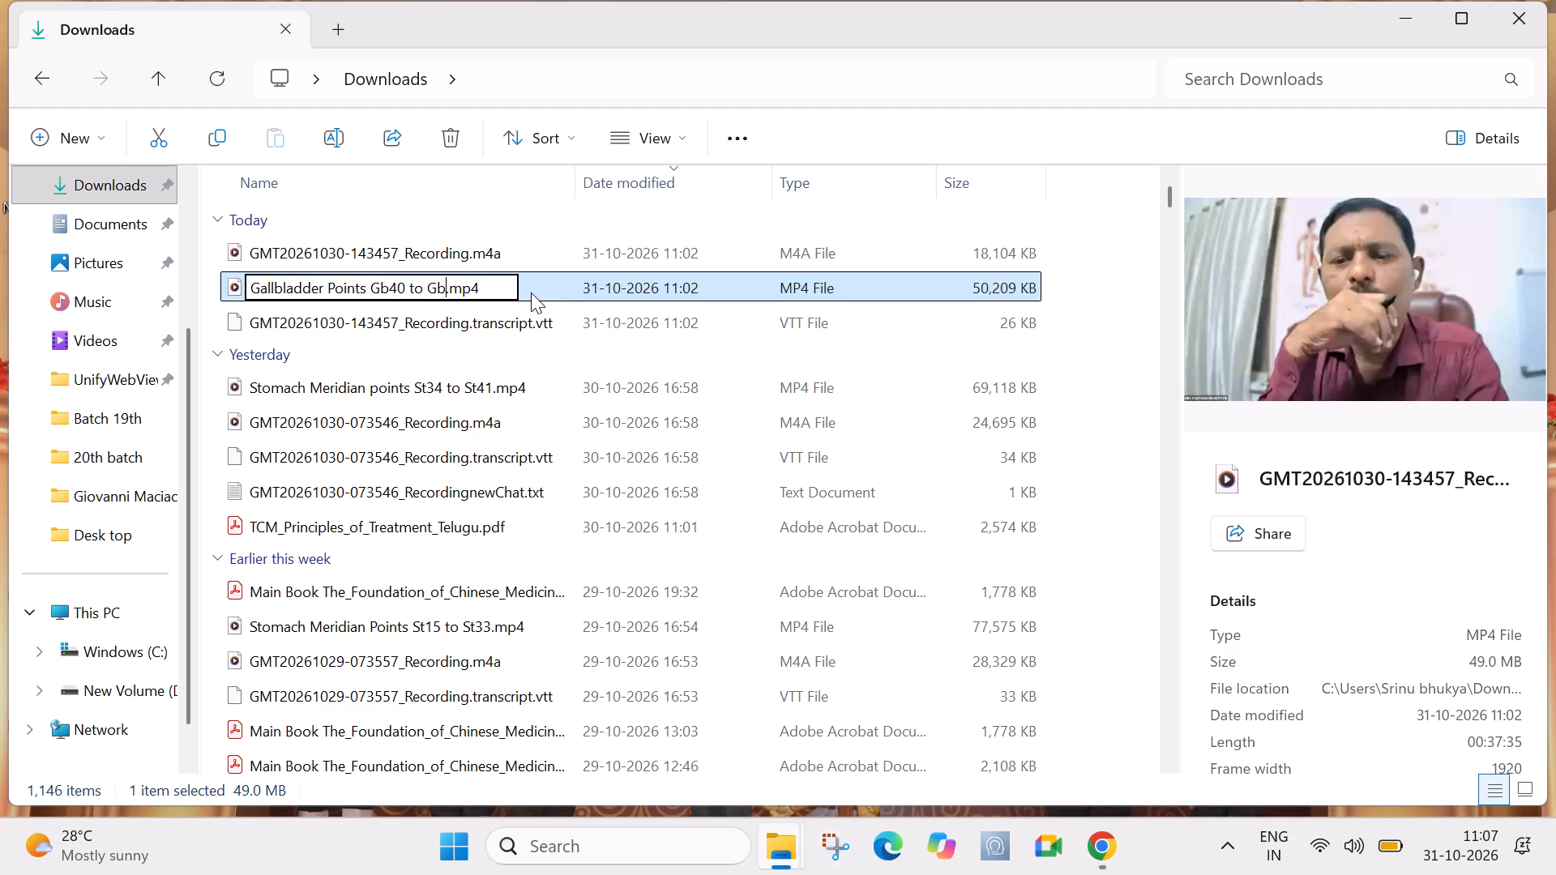
type("44")
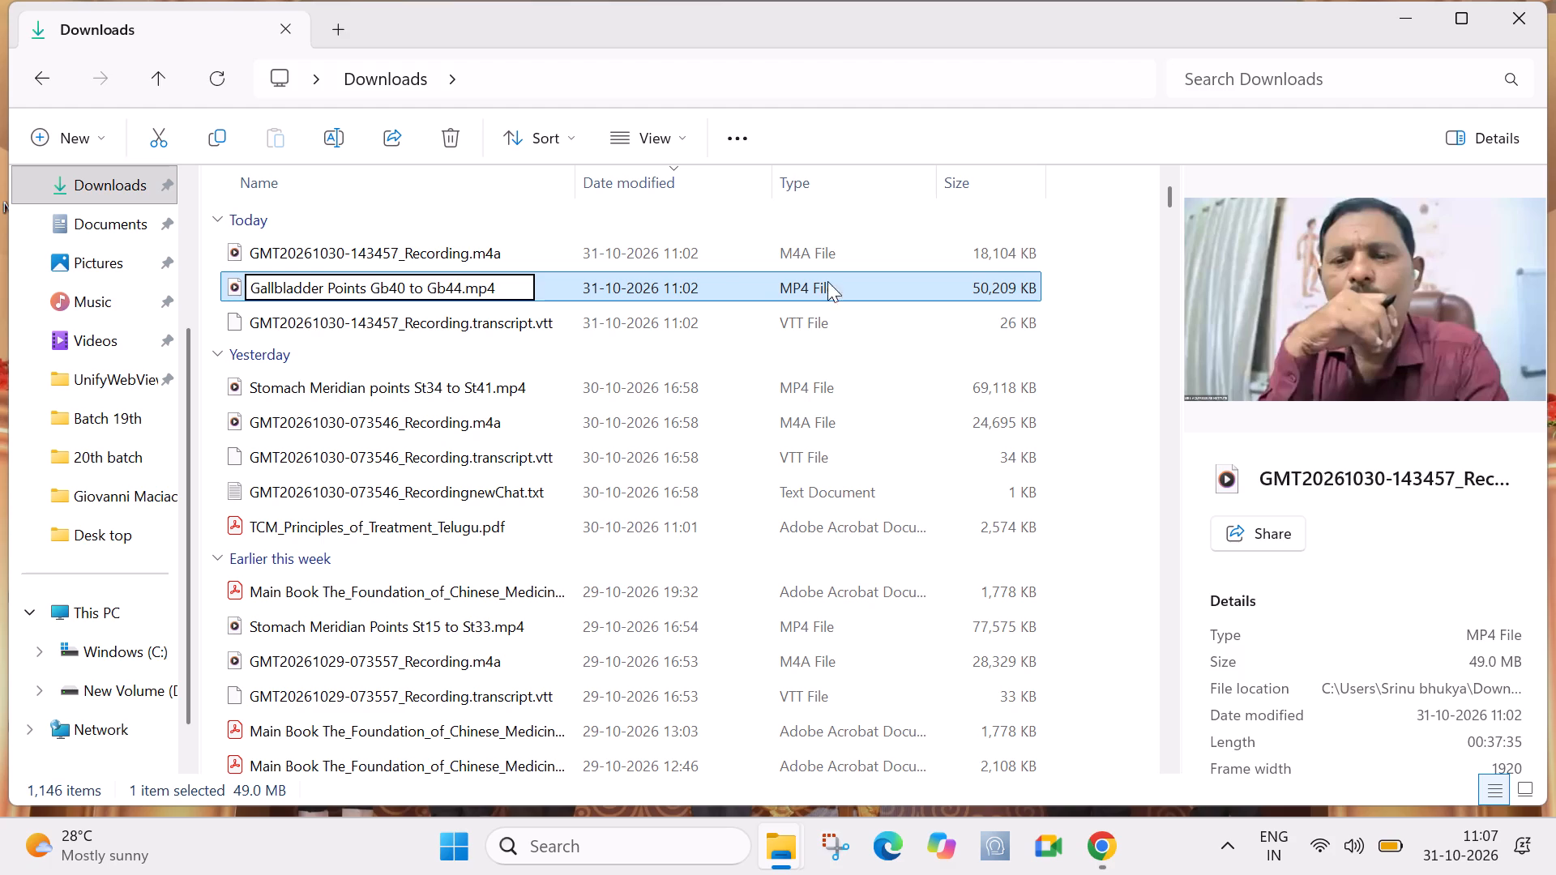
left_click(1114, 279)
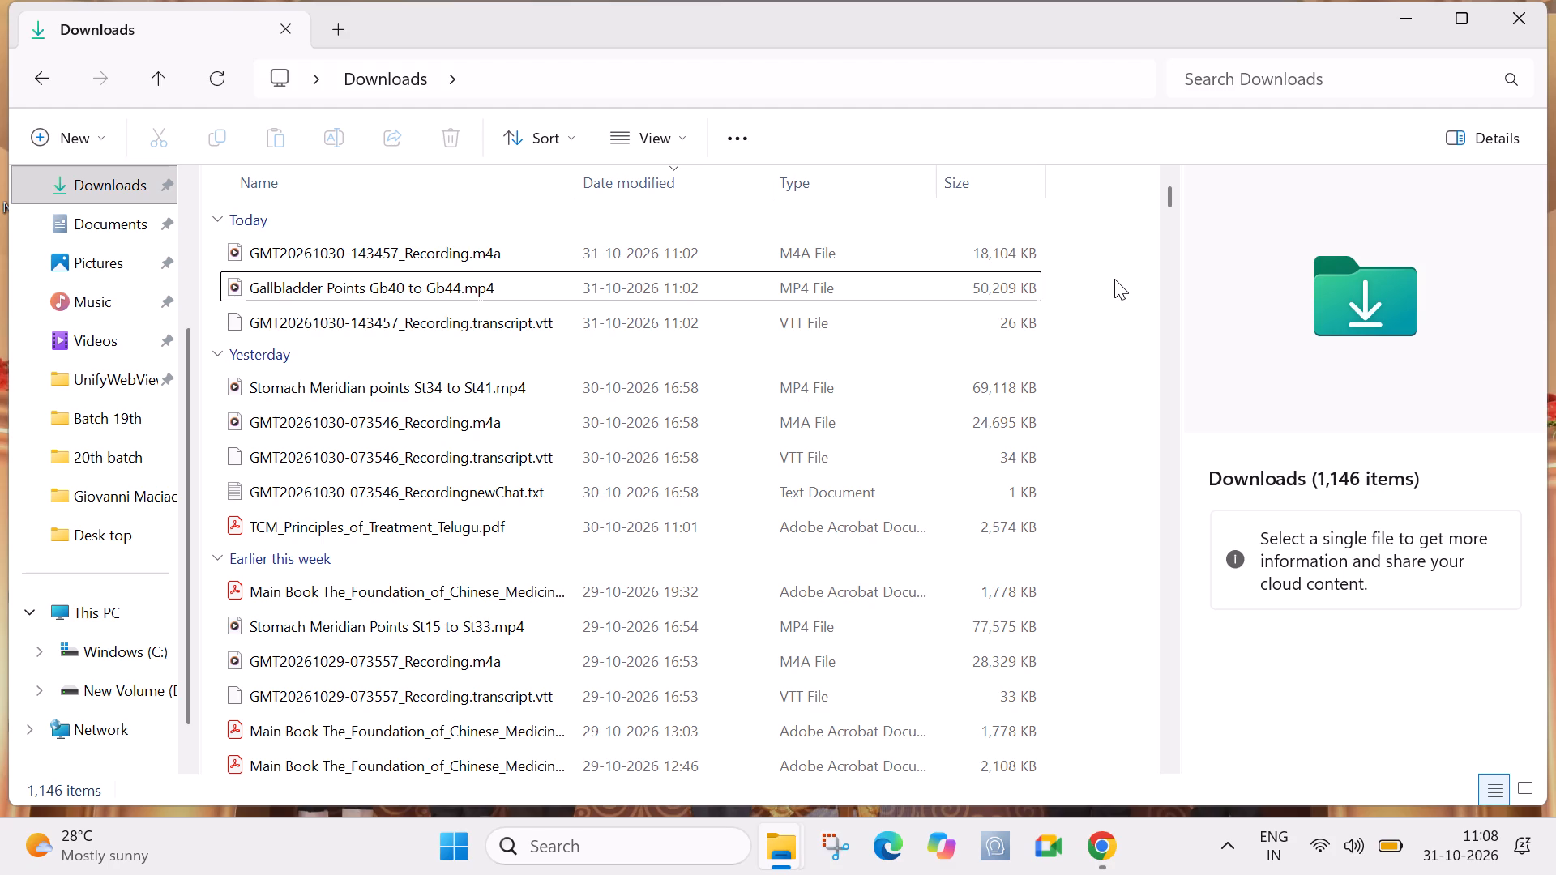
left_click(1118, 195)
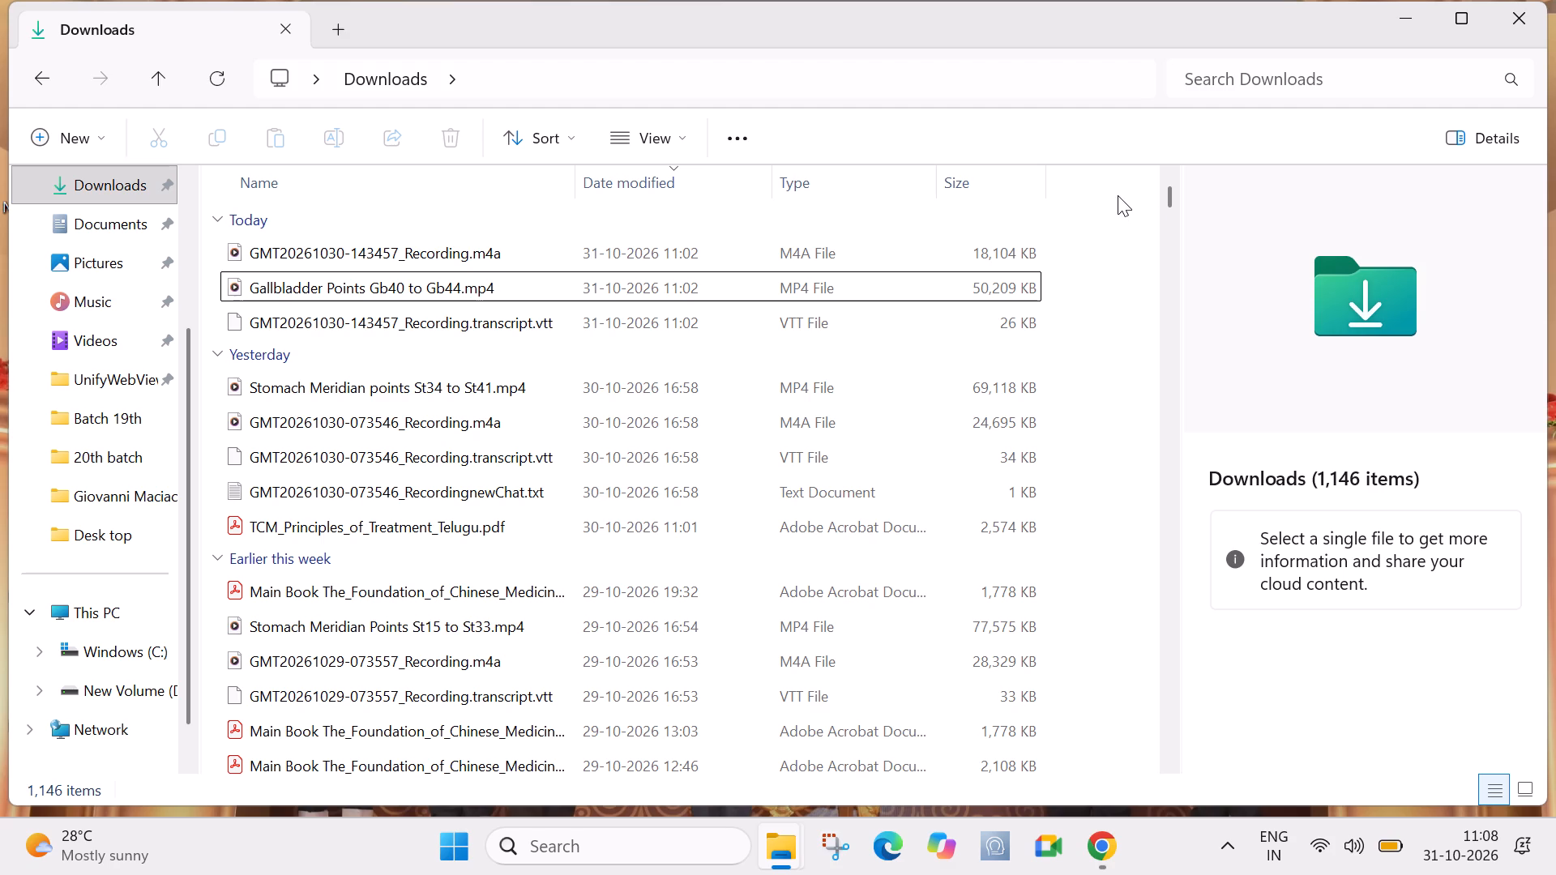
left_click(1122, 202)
Close the Downloads folder window.
left_click(1510, 25)
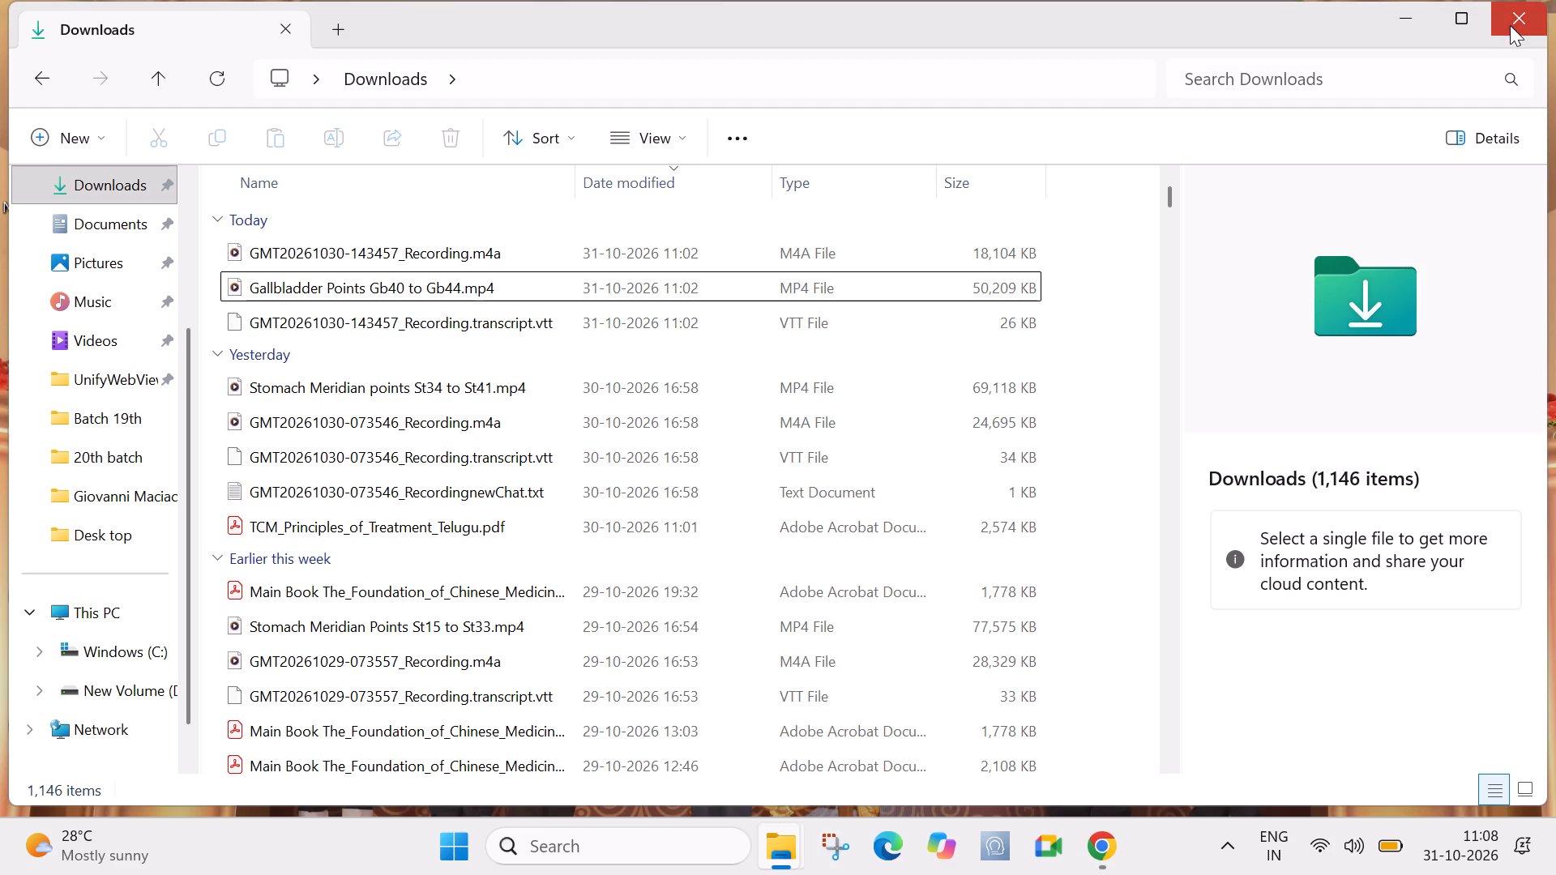
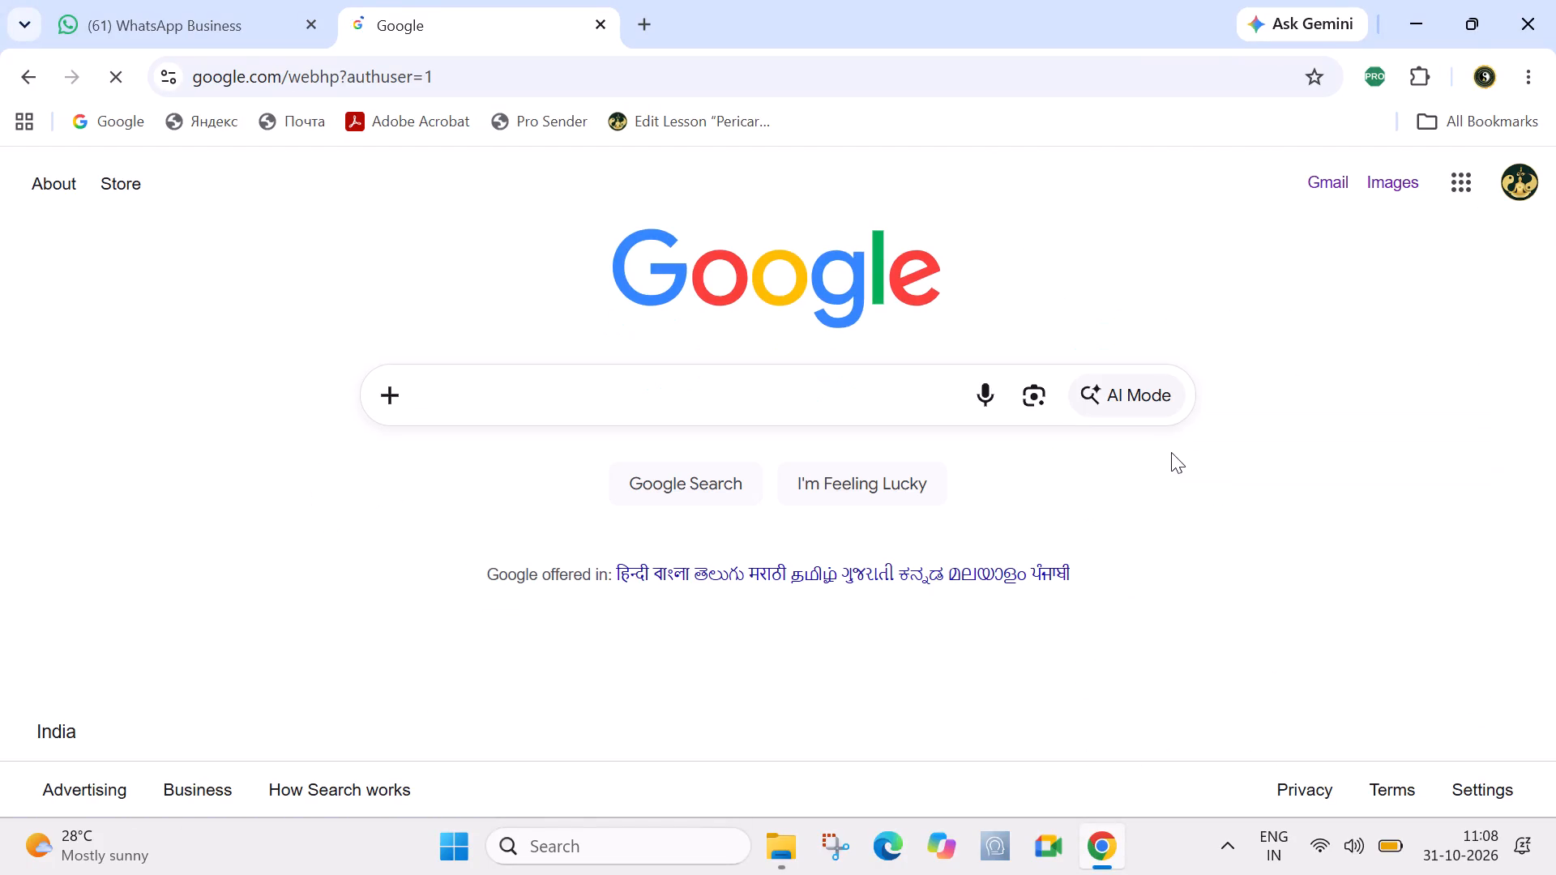
Go to YouTube and open YouTube Studio for the MBS Acupressure Institute channel.
left_click(1456, 187)
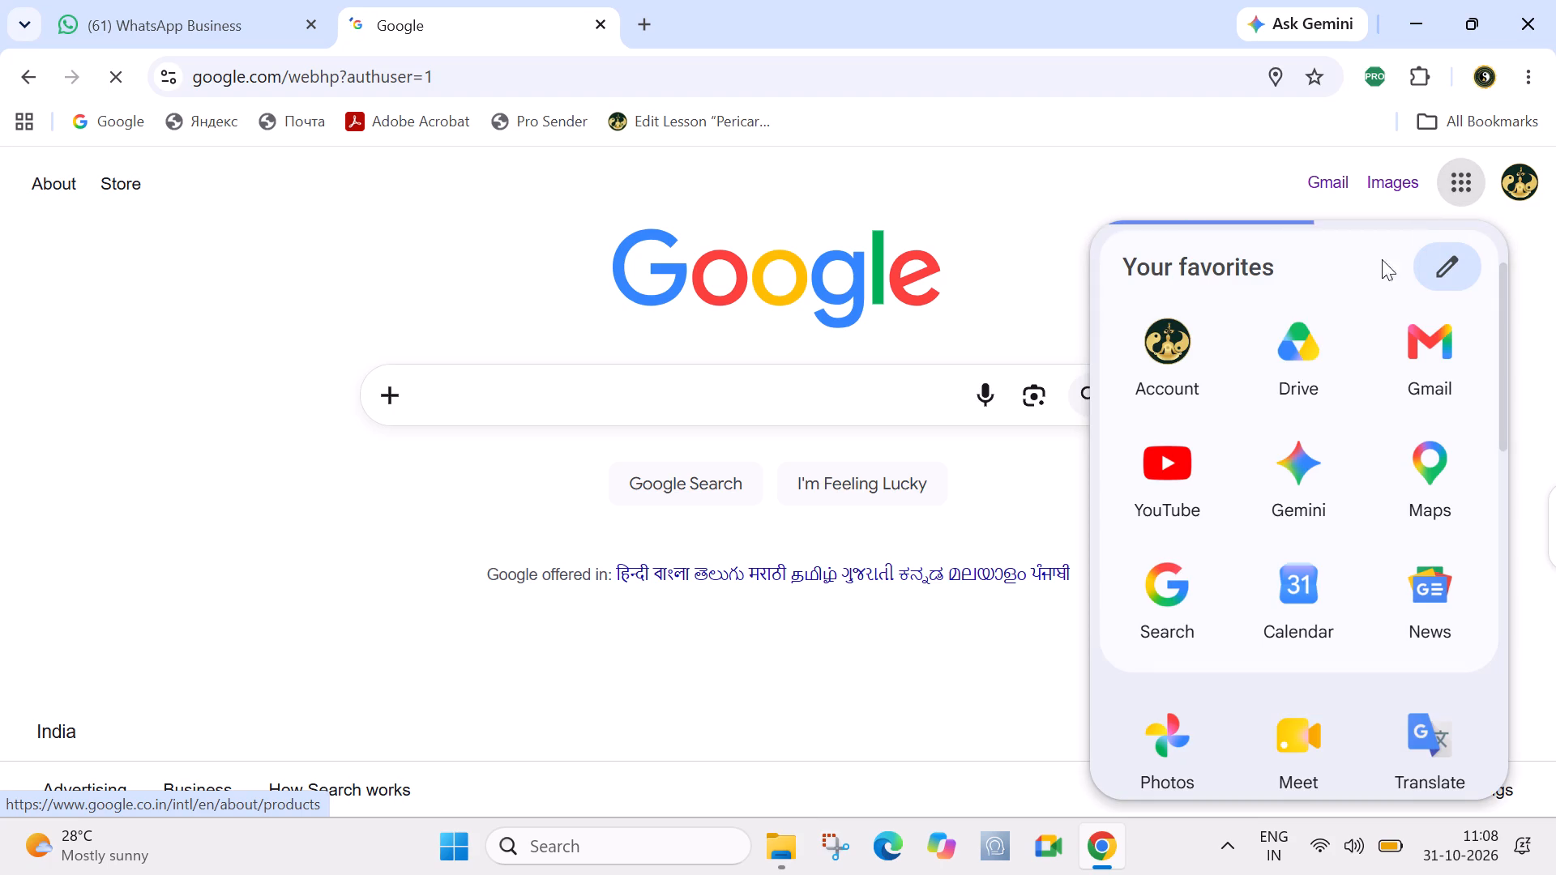
left_click(1152, 478)
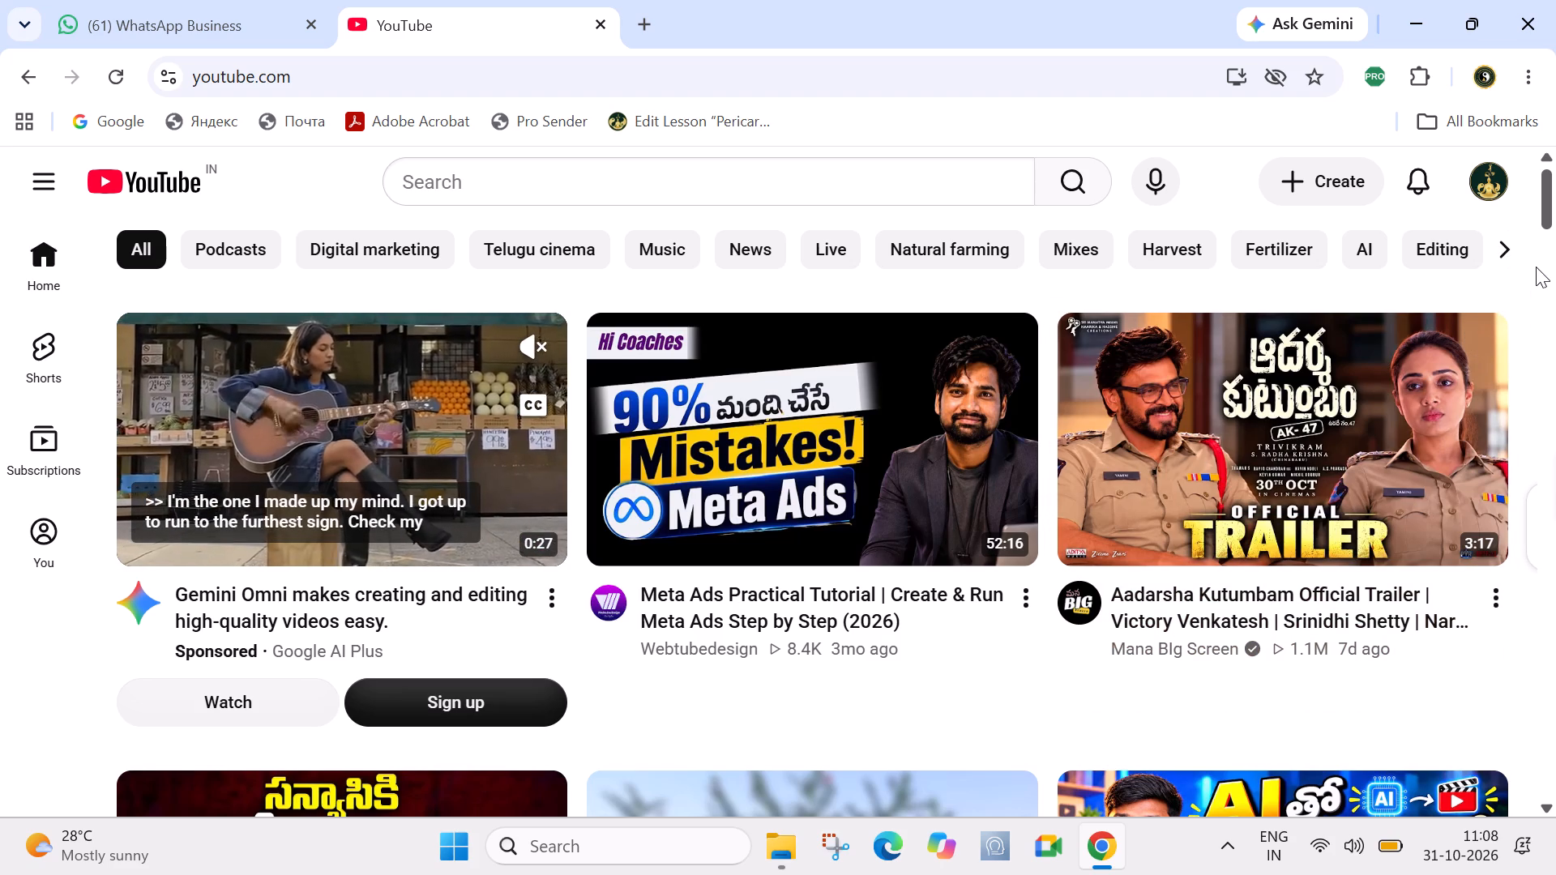
left_click(1488, 185)
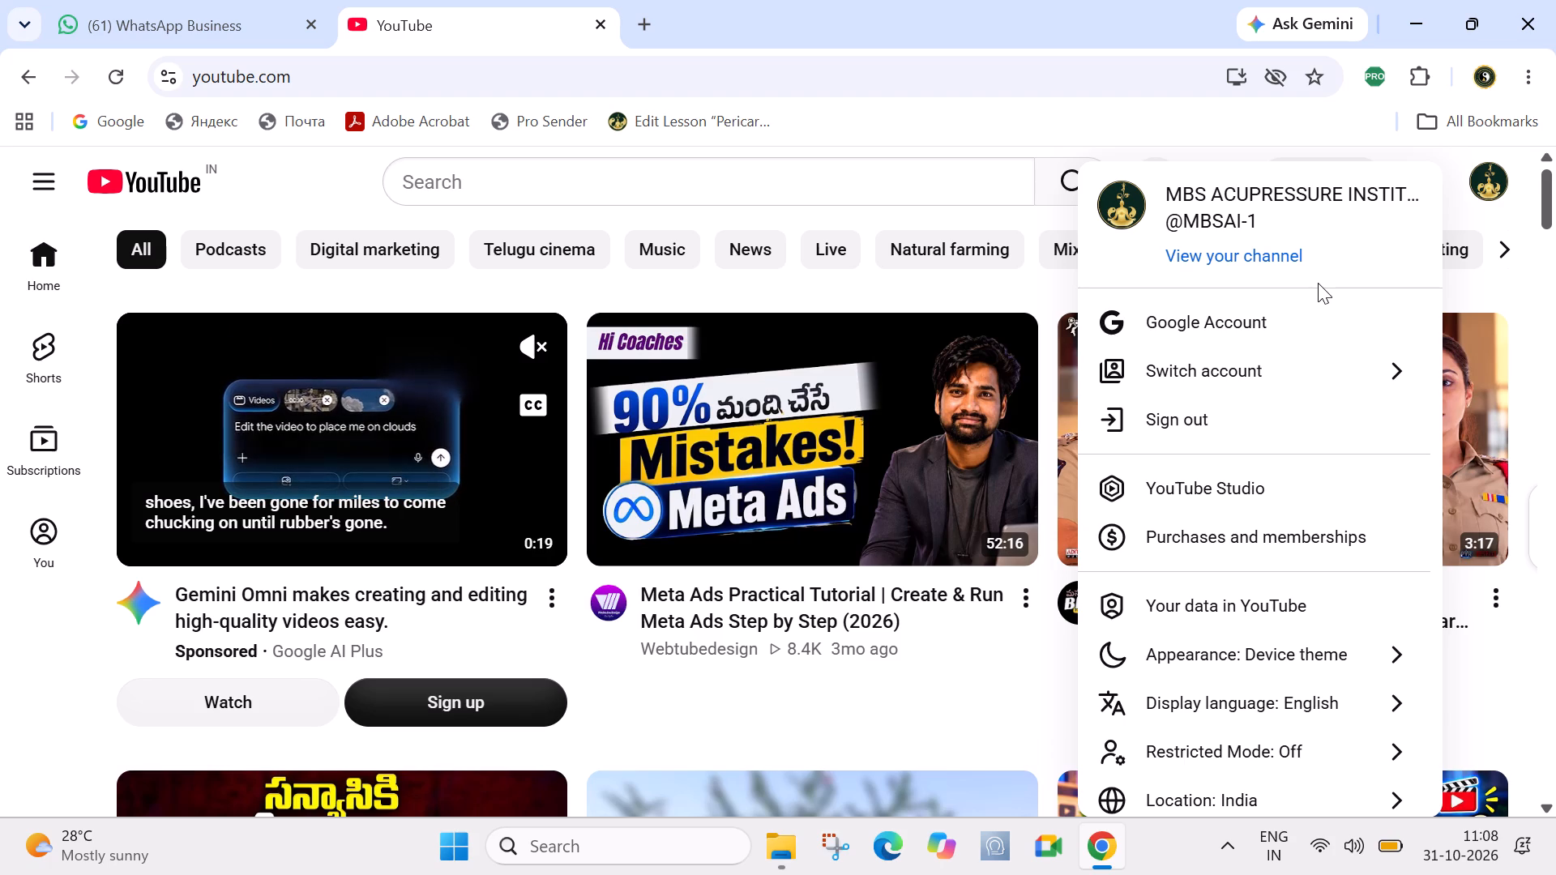
left_click(1192, 487)
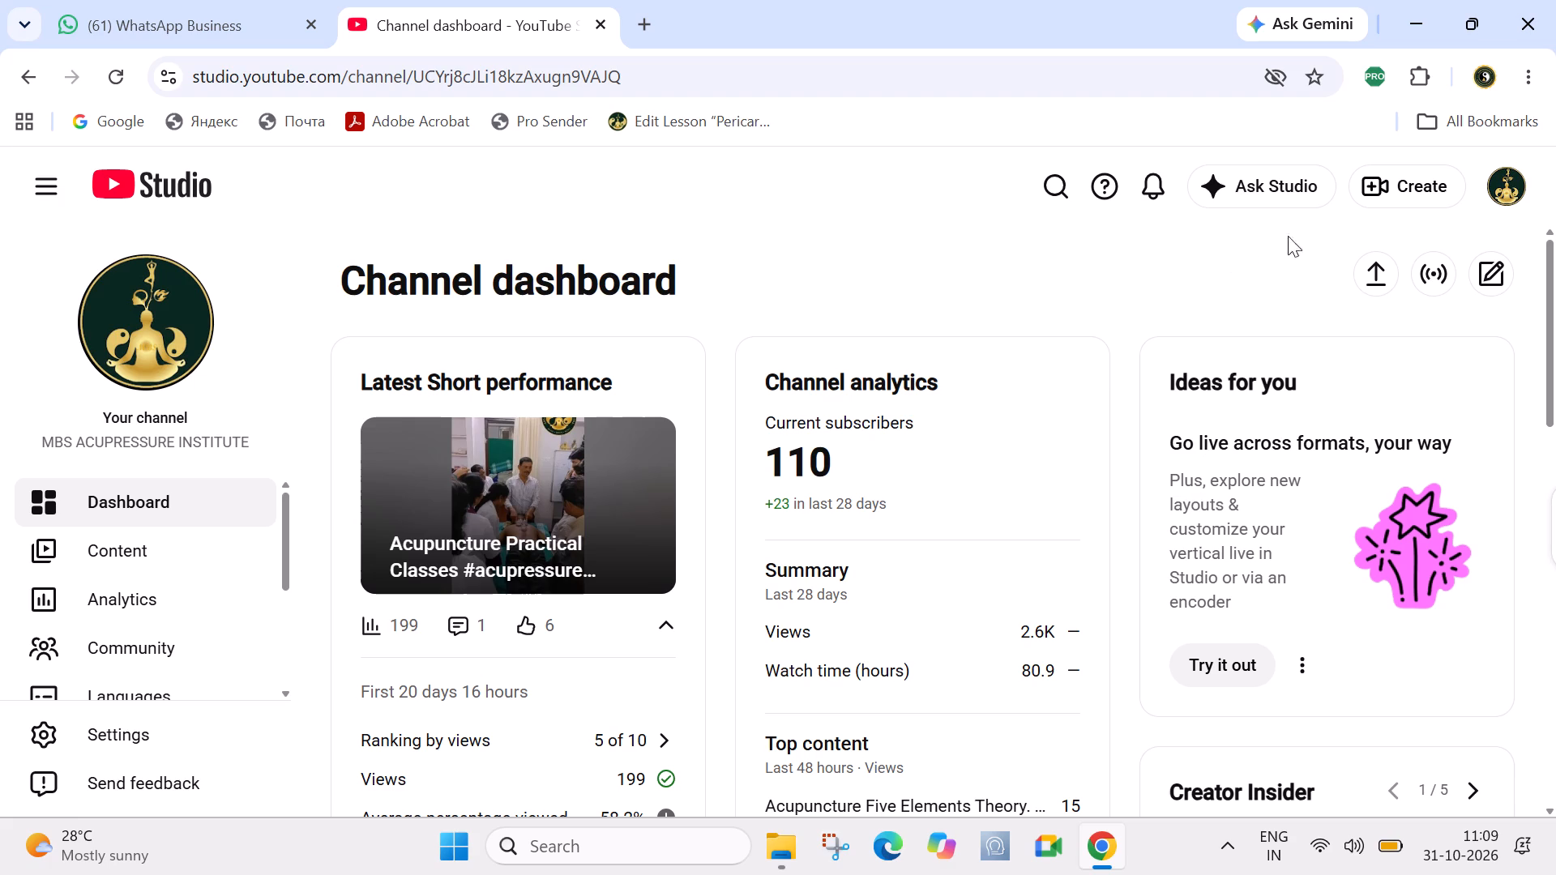
Upload the video file "Gallbladder Points Gb40 to Gb44.mp4" from the Downloads folder to the channel.
left_click(1375, 189)
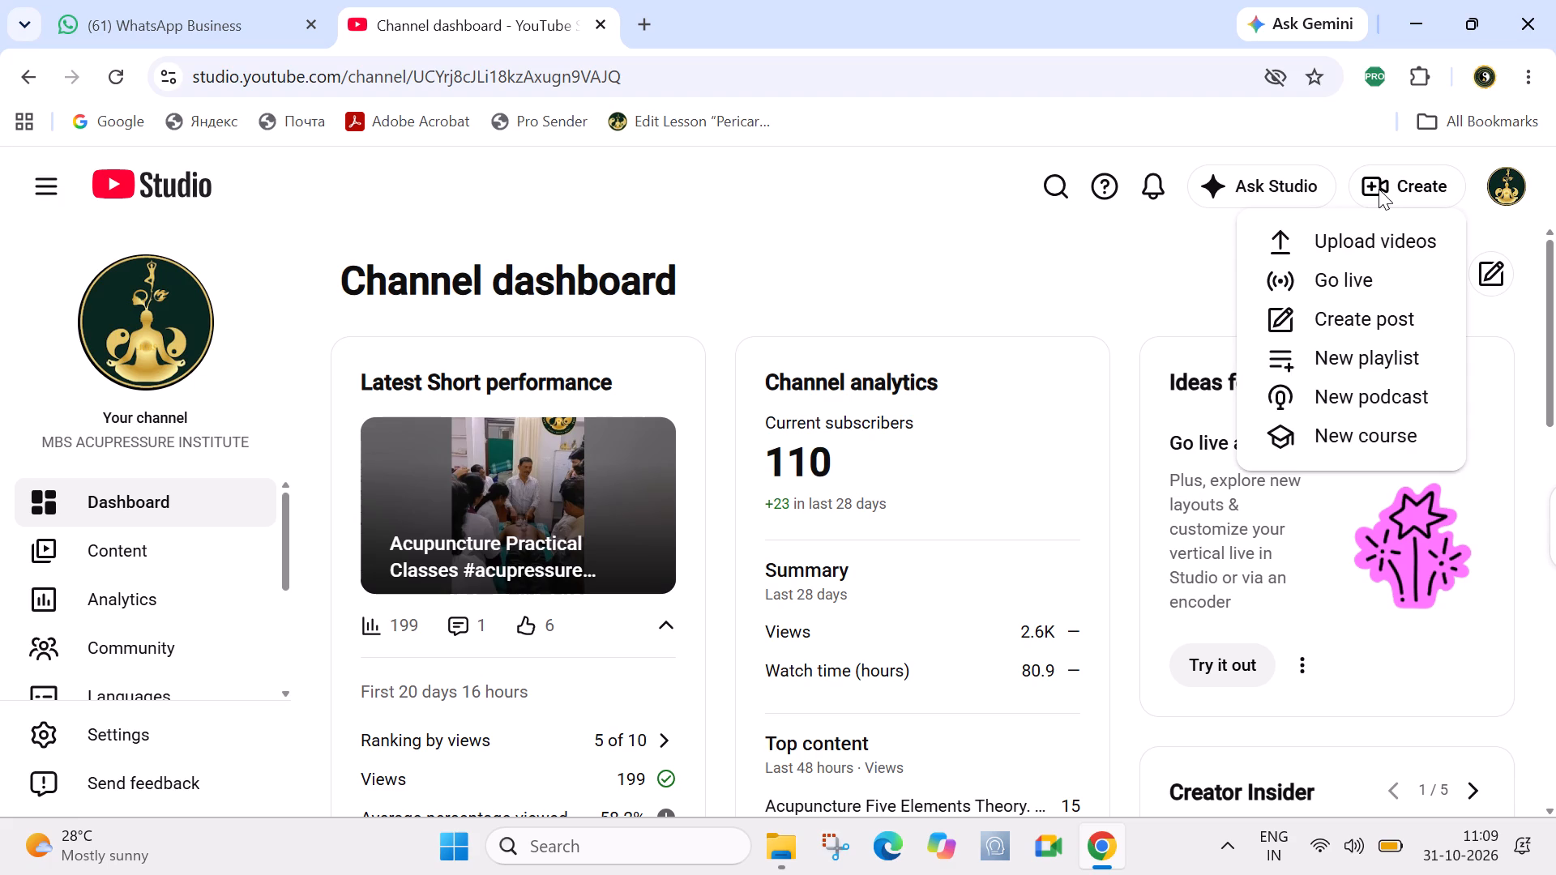
left_click(1366, 242)
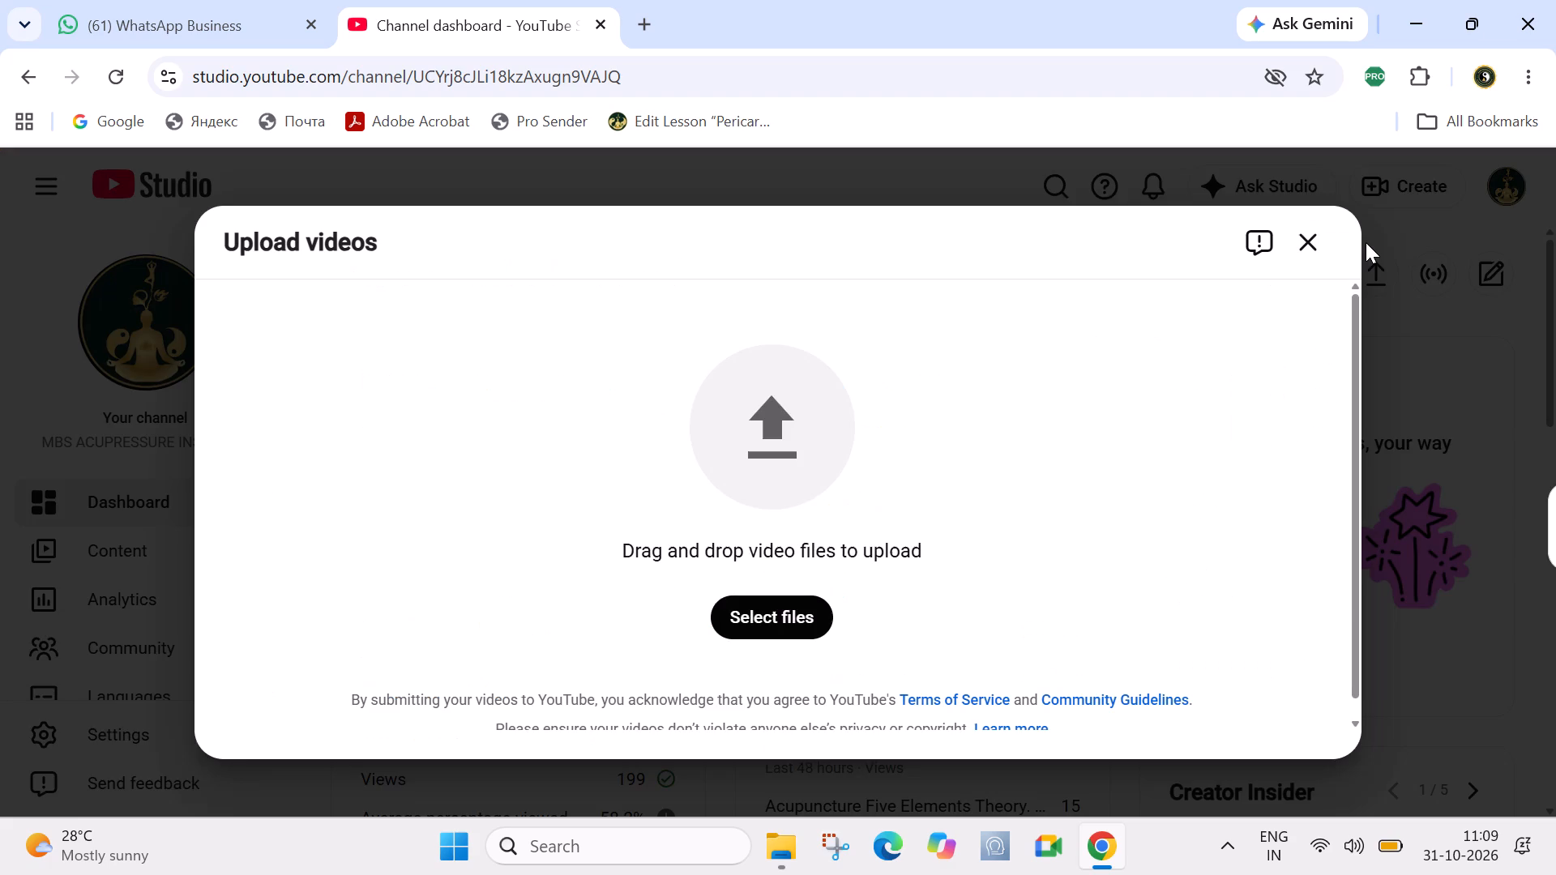
left_click(779, 619)
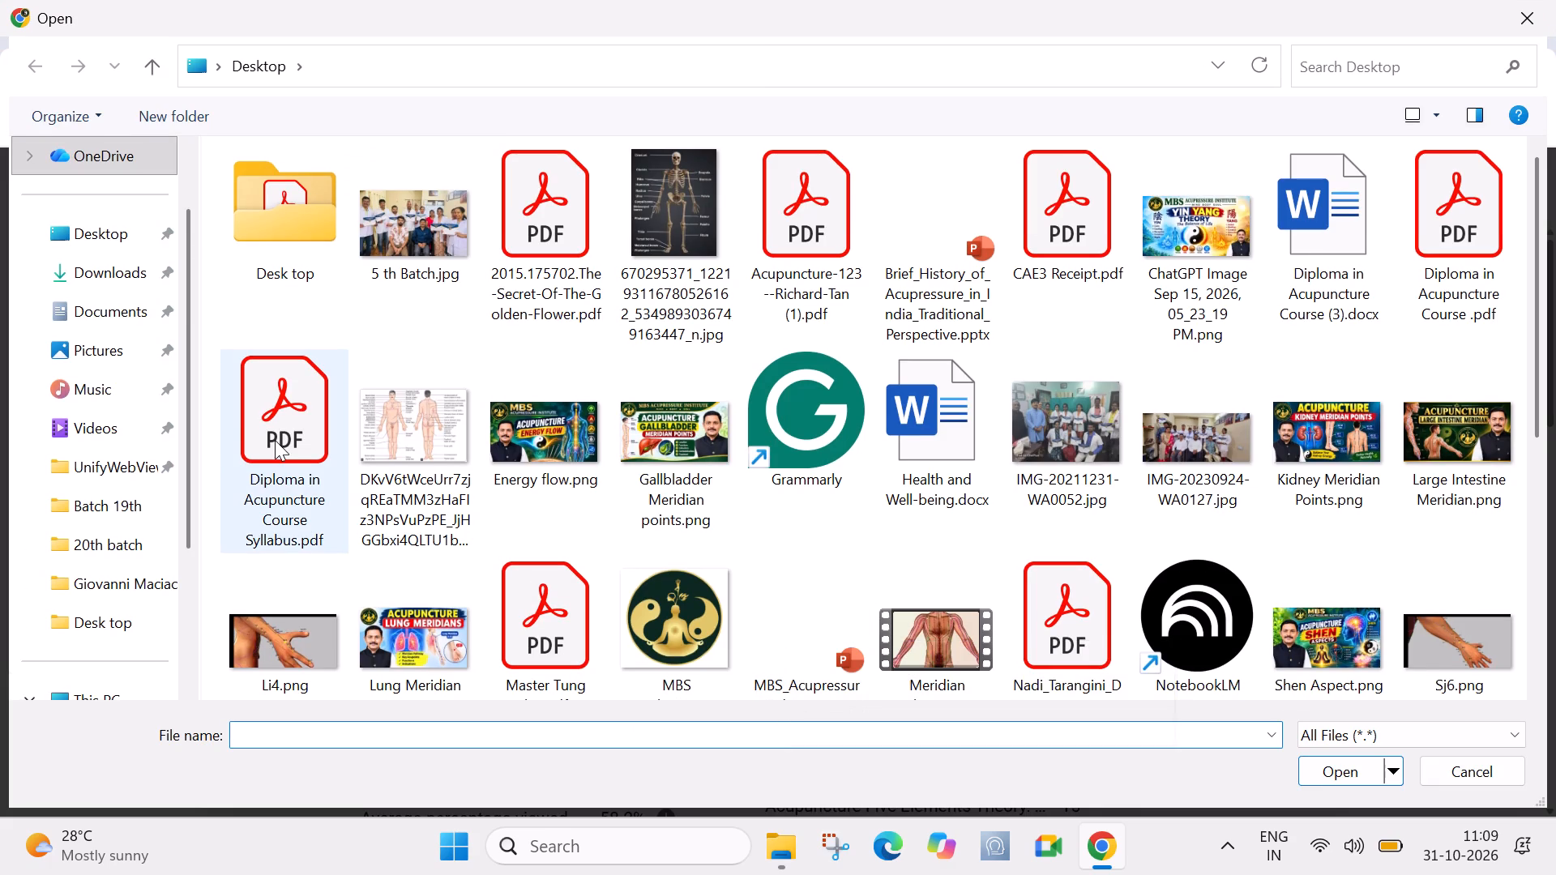
left_click(85, 280)
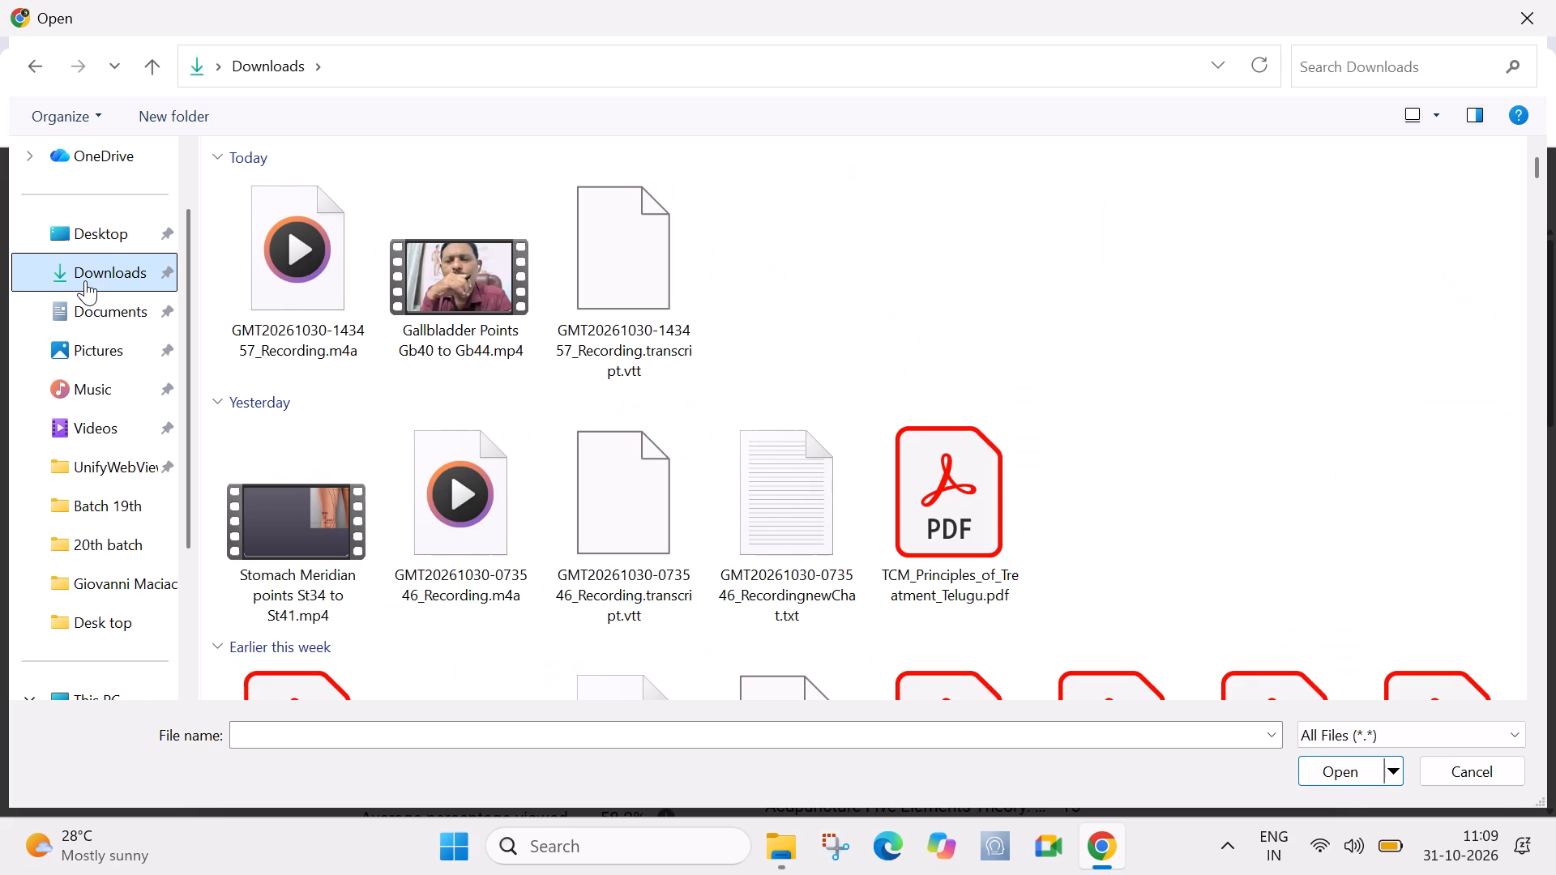
left_click(460, 329)
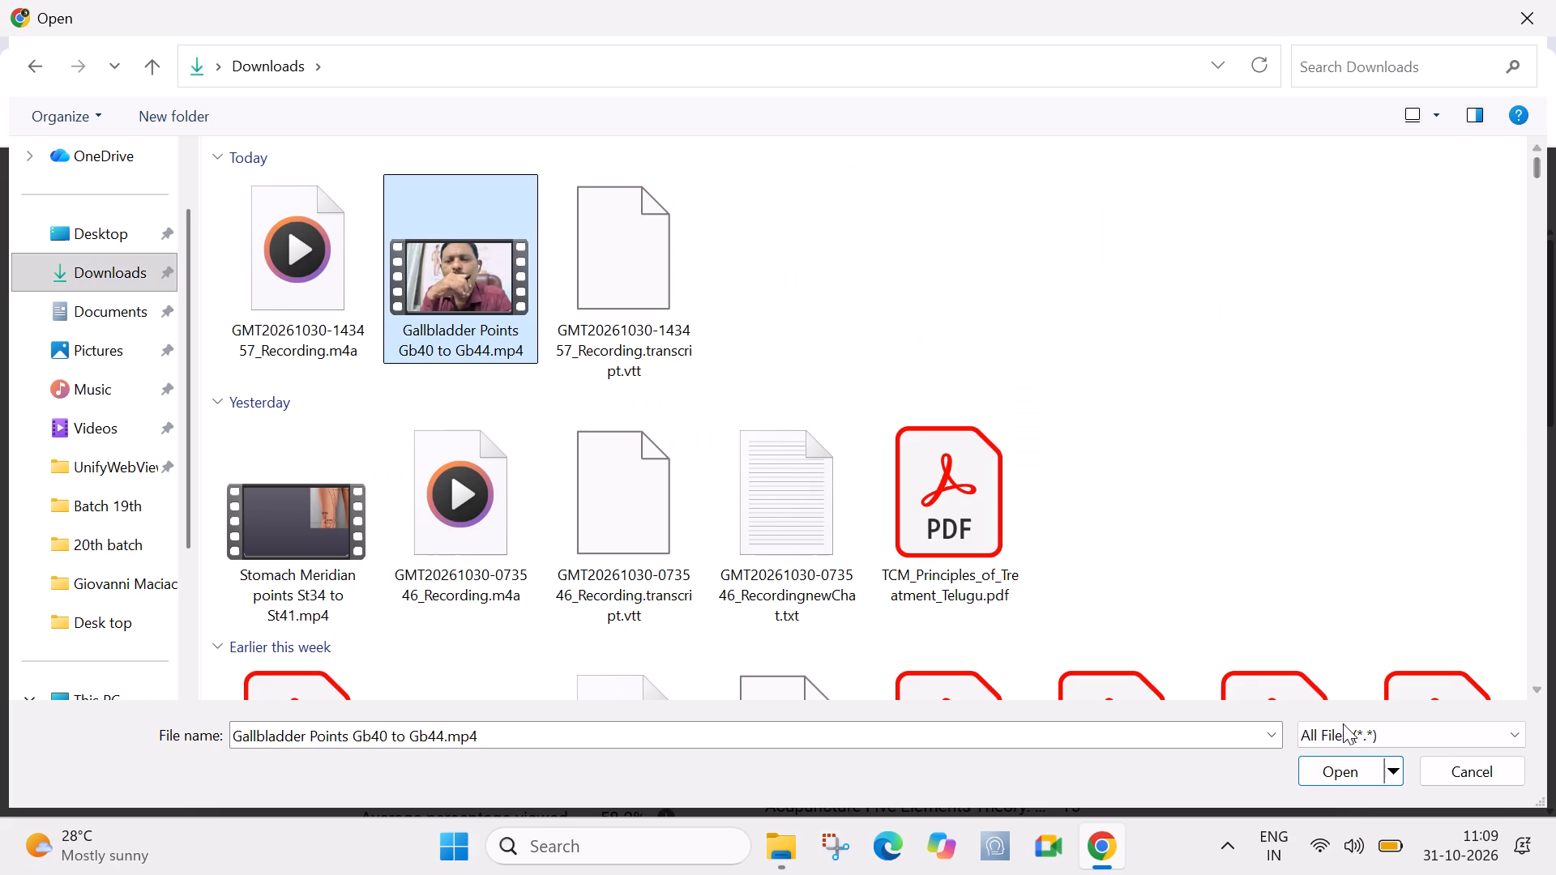
left_click(1318, 772)
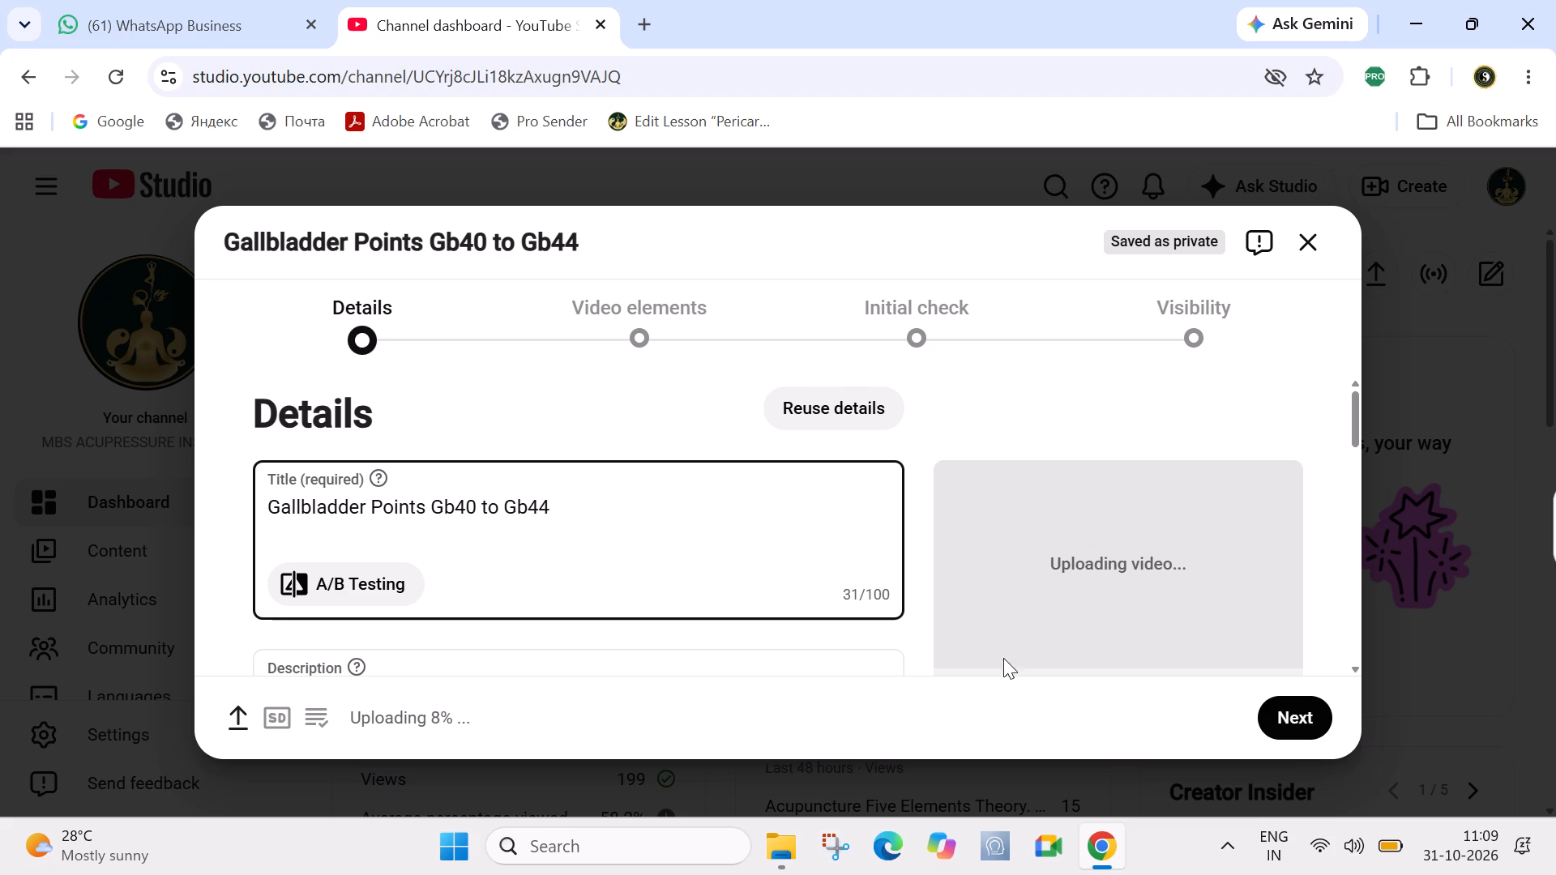
Begin the video's description with "Diploma in Acupuncture Course in Telugu:".
triple_click(1353, 668)
left_click(1353, 668)
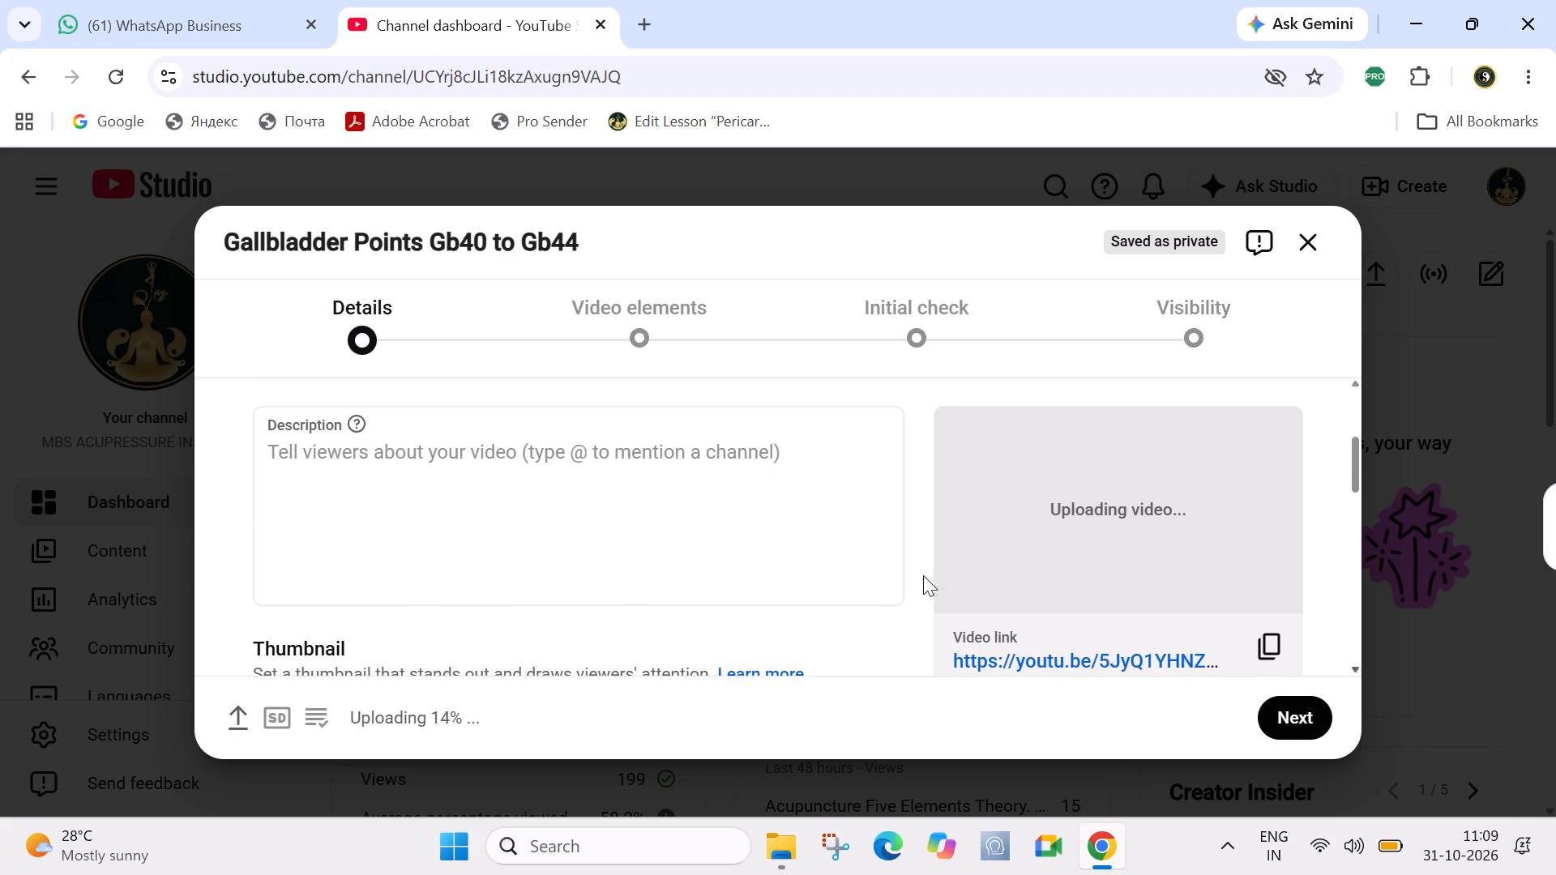
left_click(479, 497)
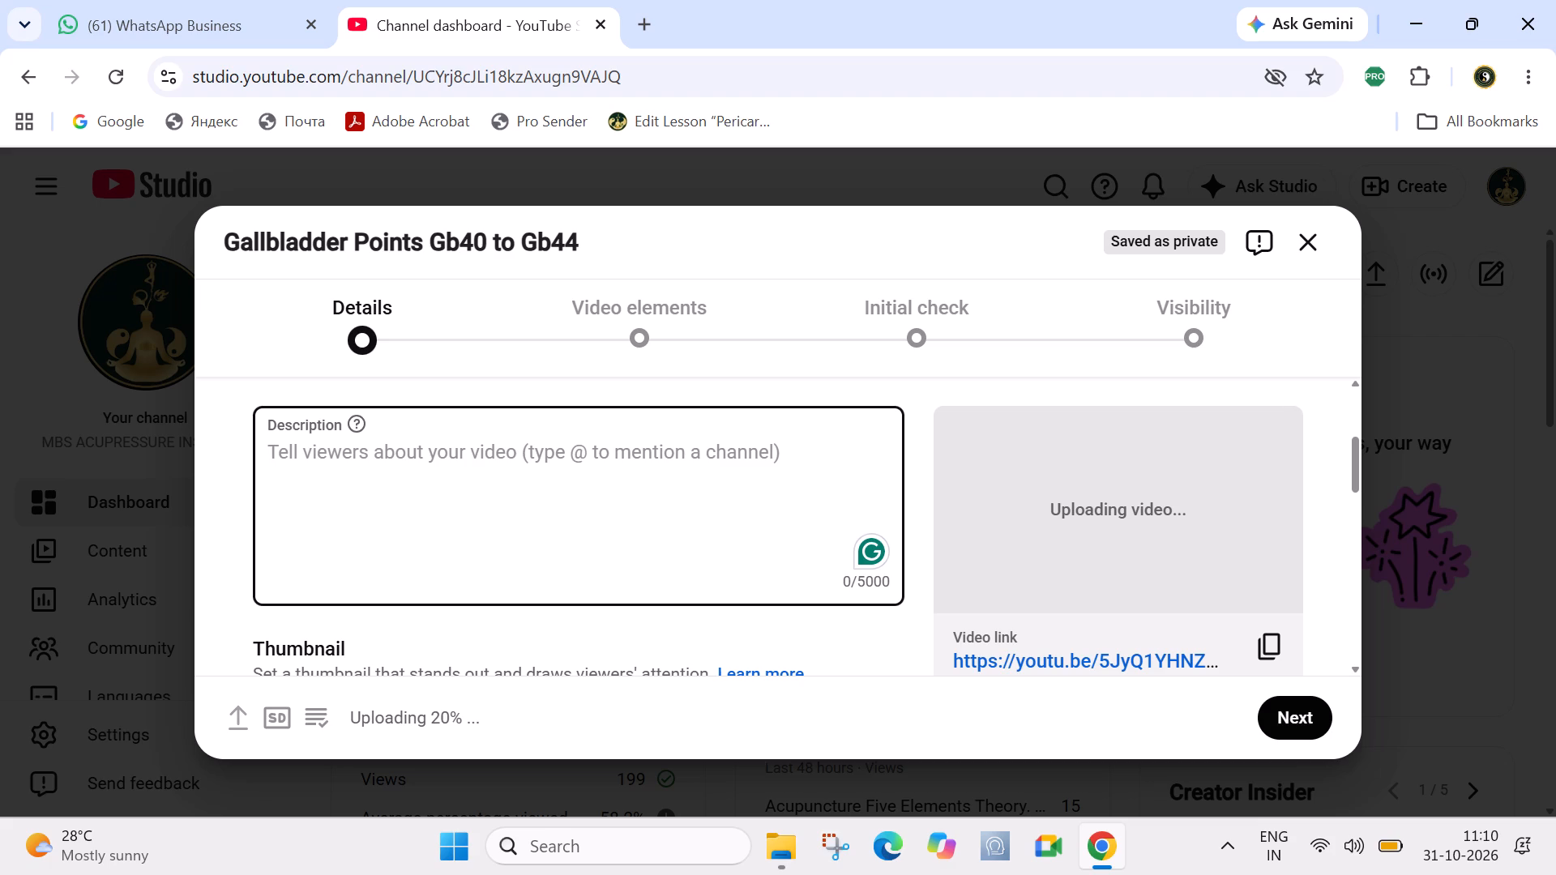
type("Dipl")
type("oma")
key("space")
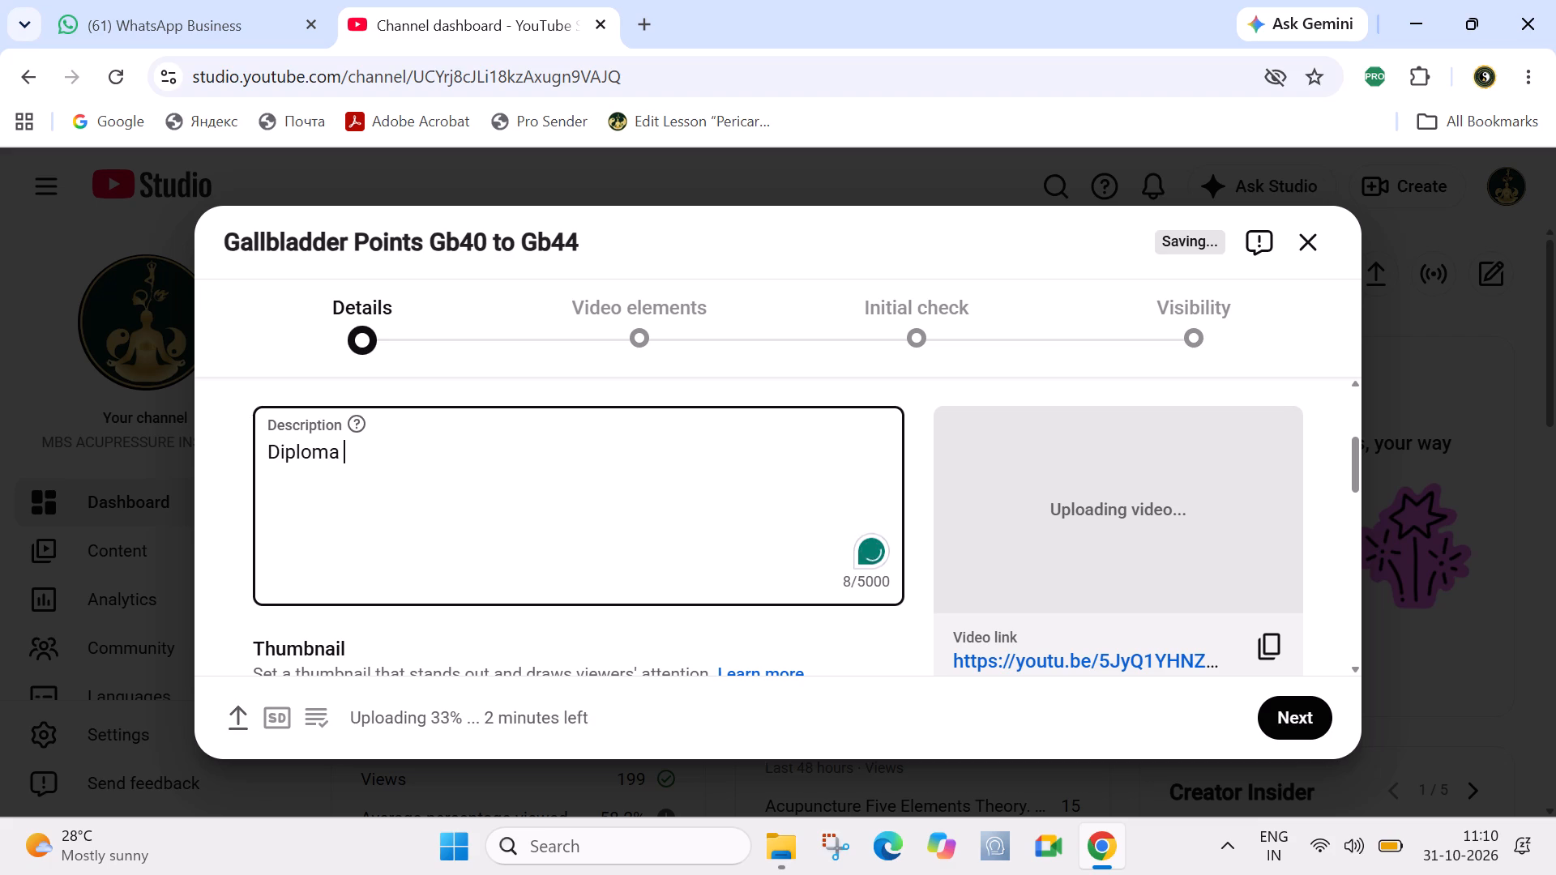
type("in")
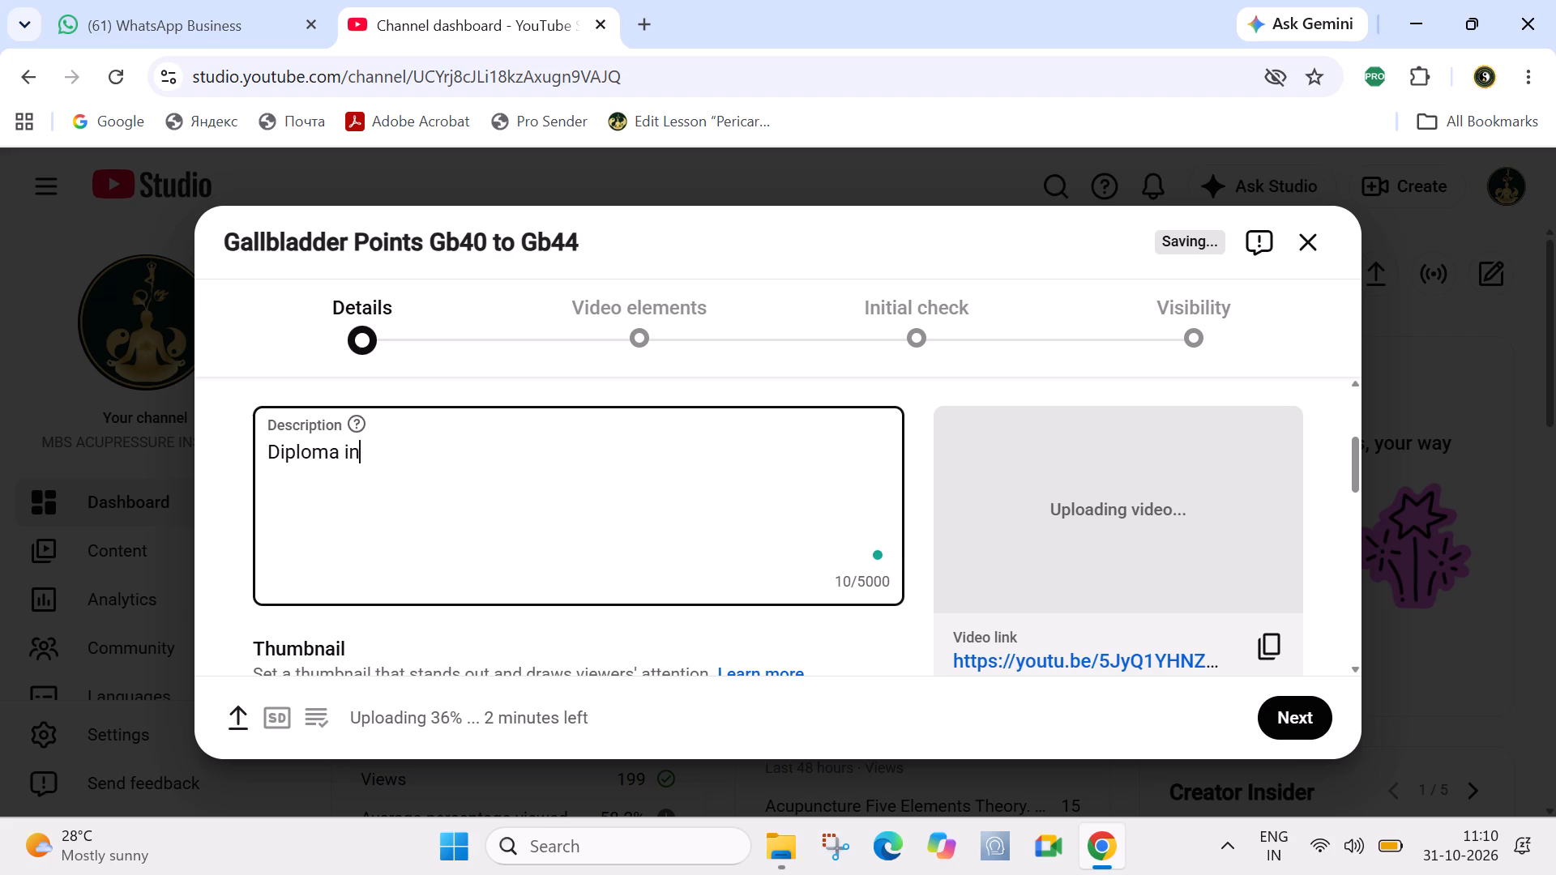
key("space")
type("Acu")
key("p")
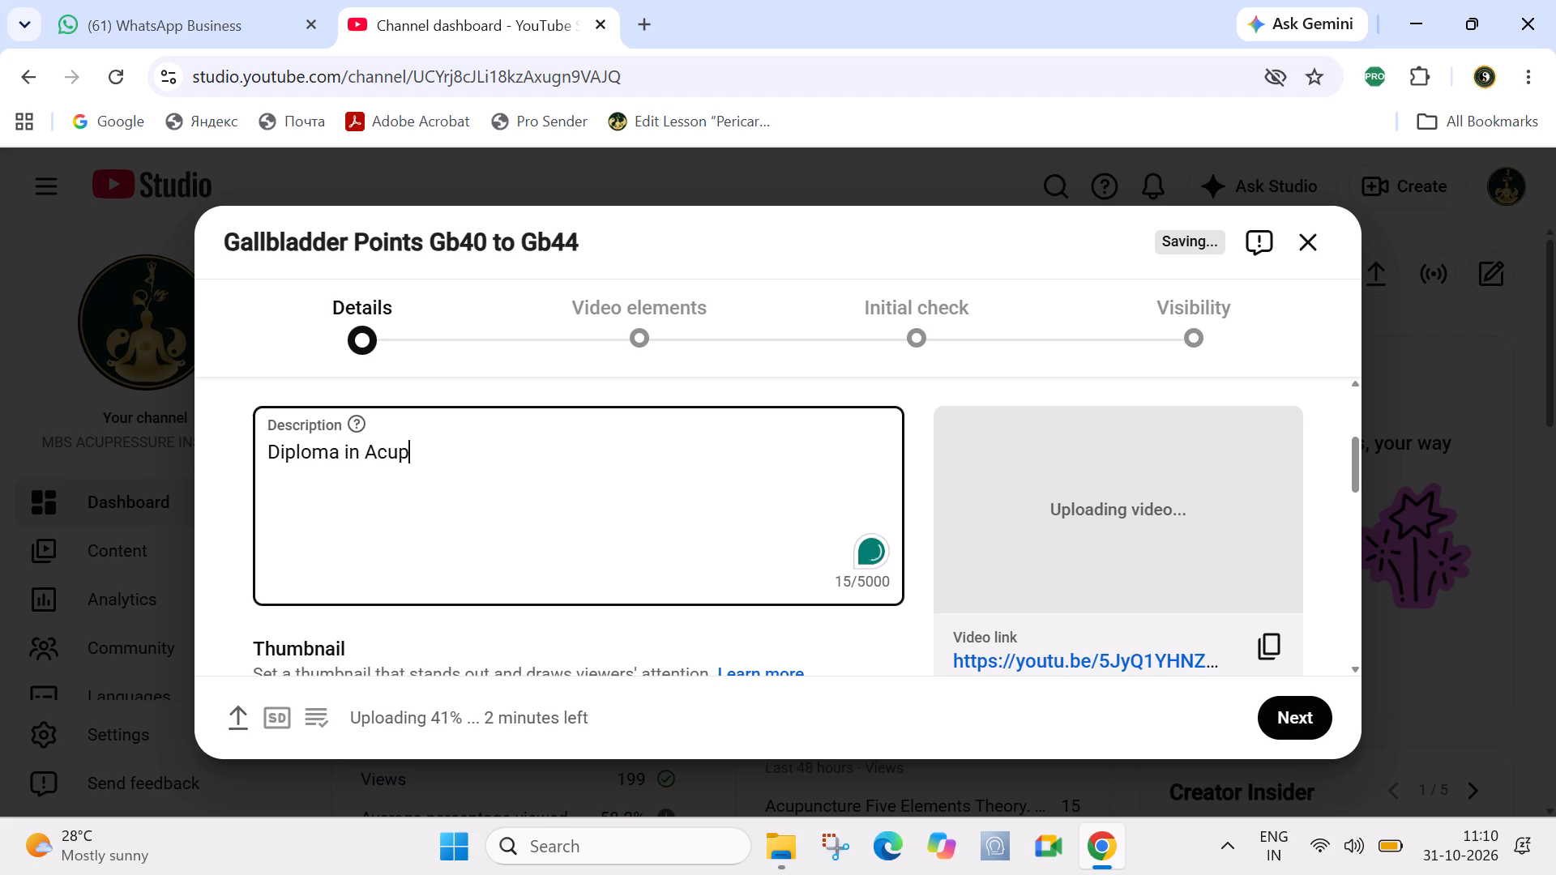
type("uncture")
key("space")
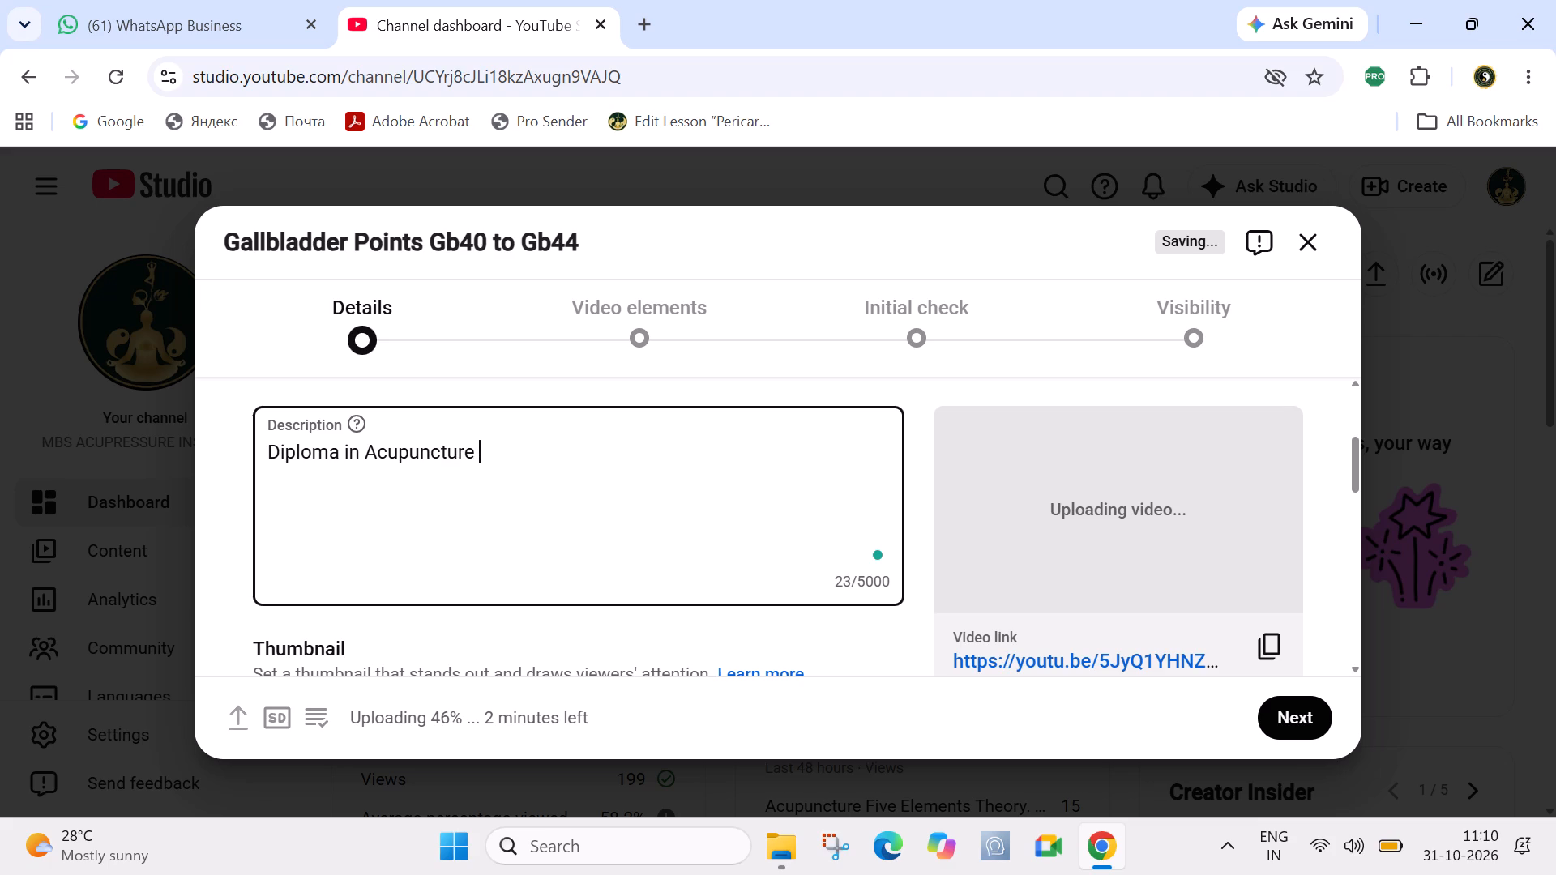
type("Coure")
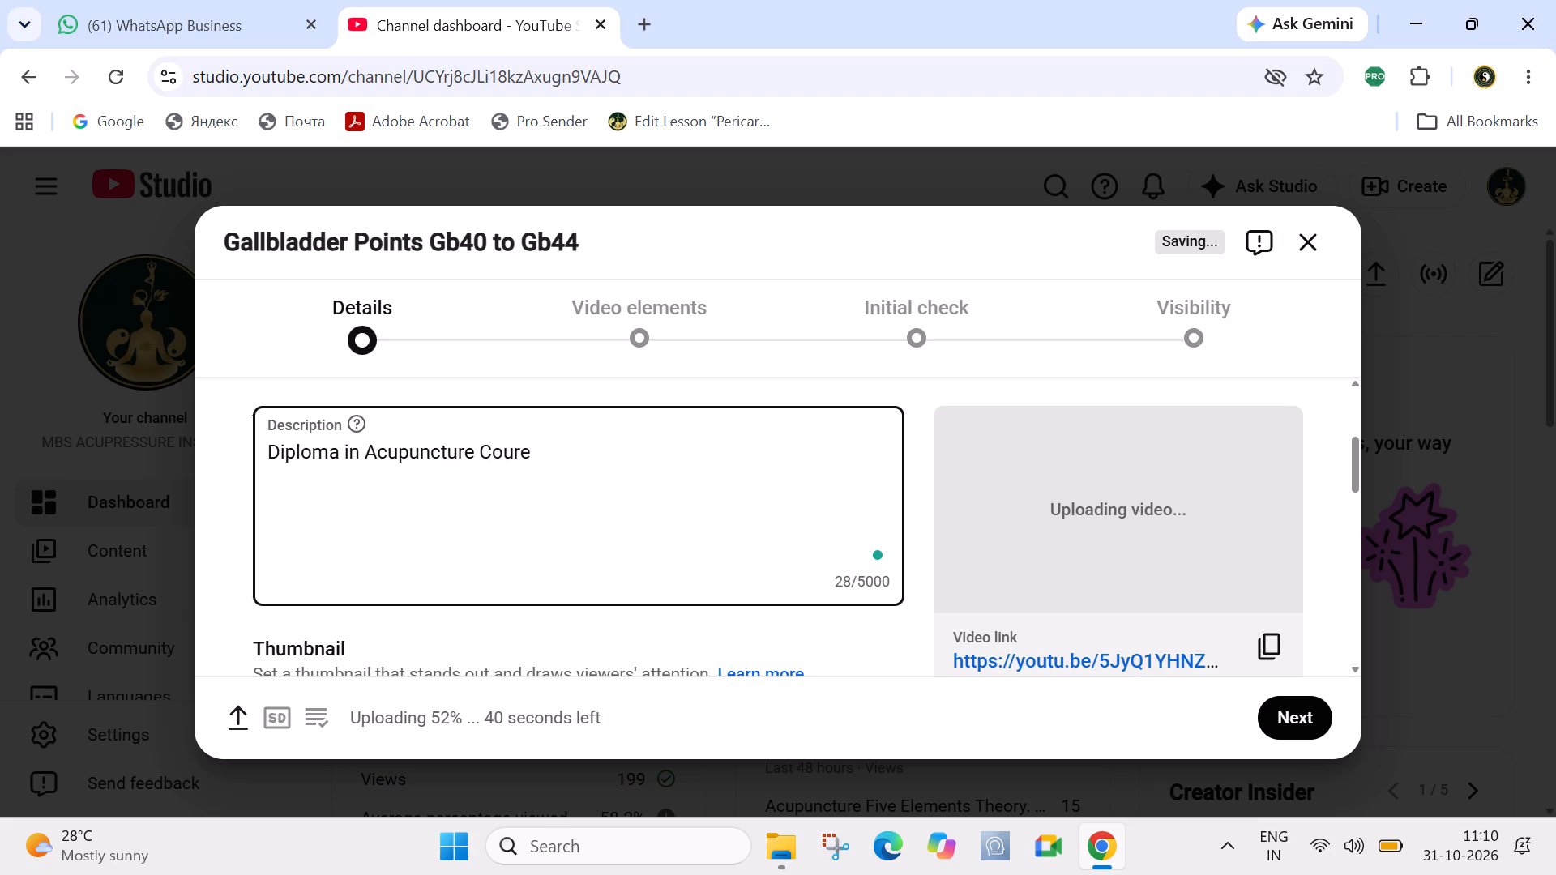
key("BackSpace")
type("se")
key("space")
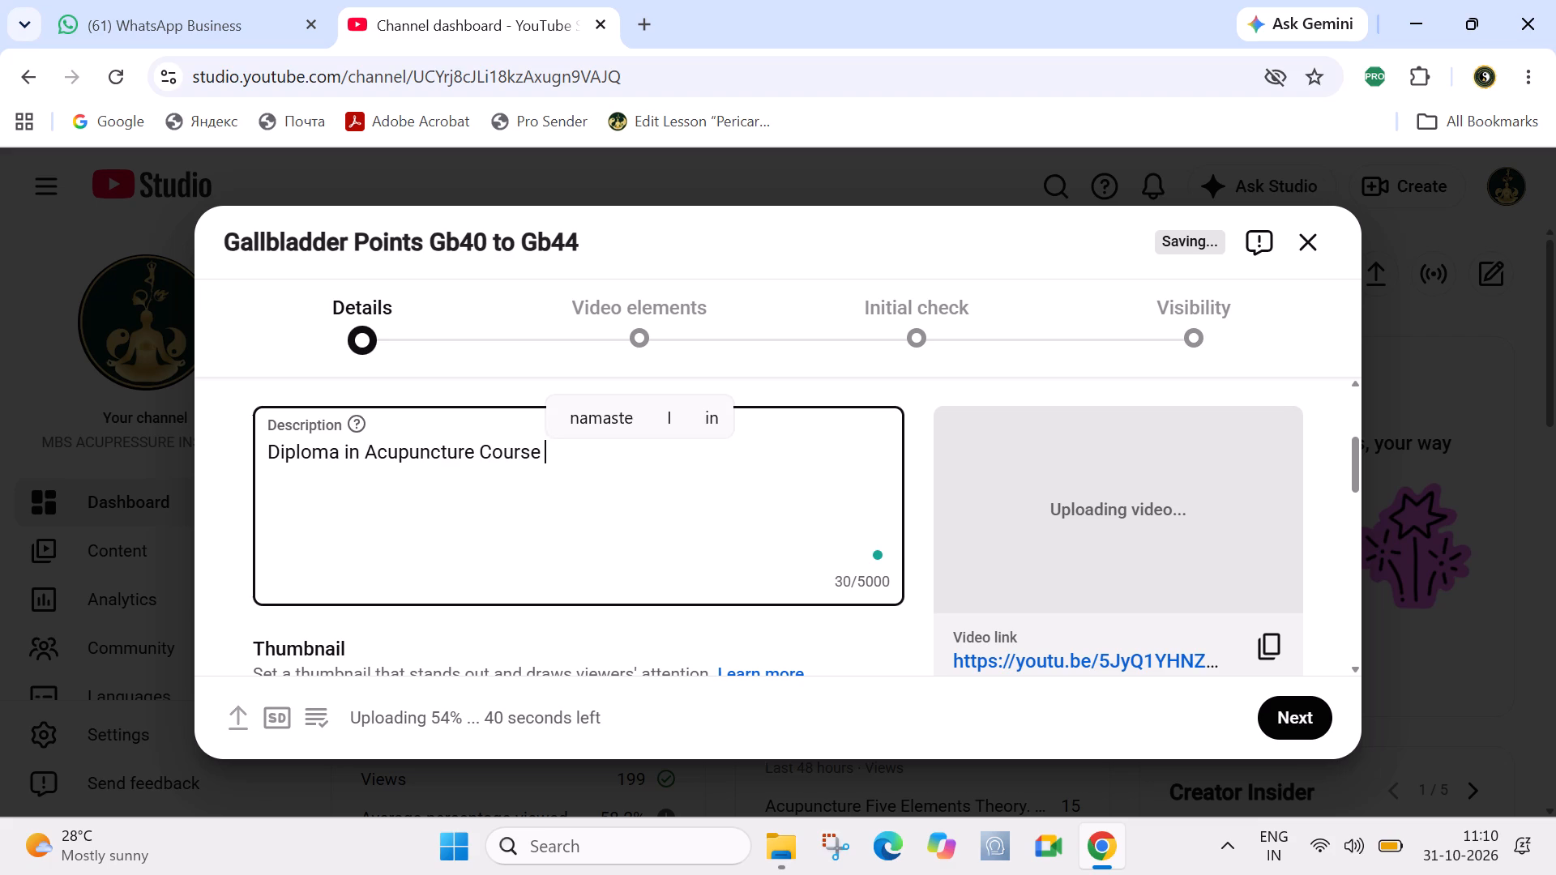
type("in")
key("space")
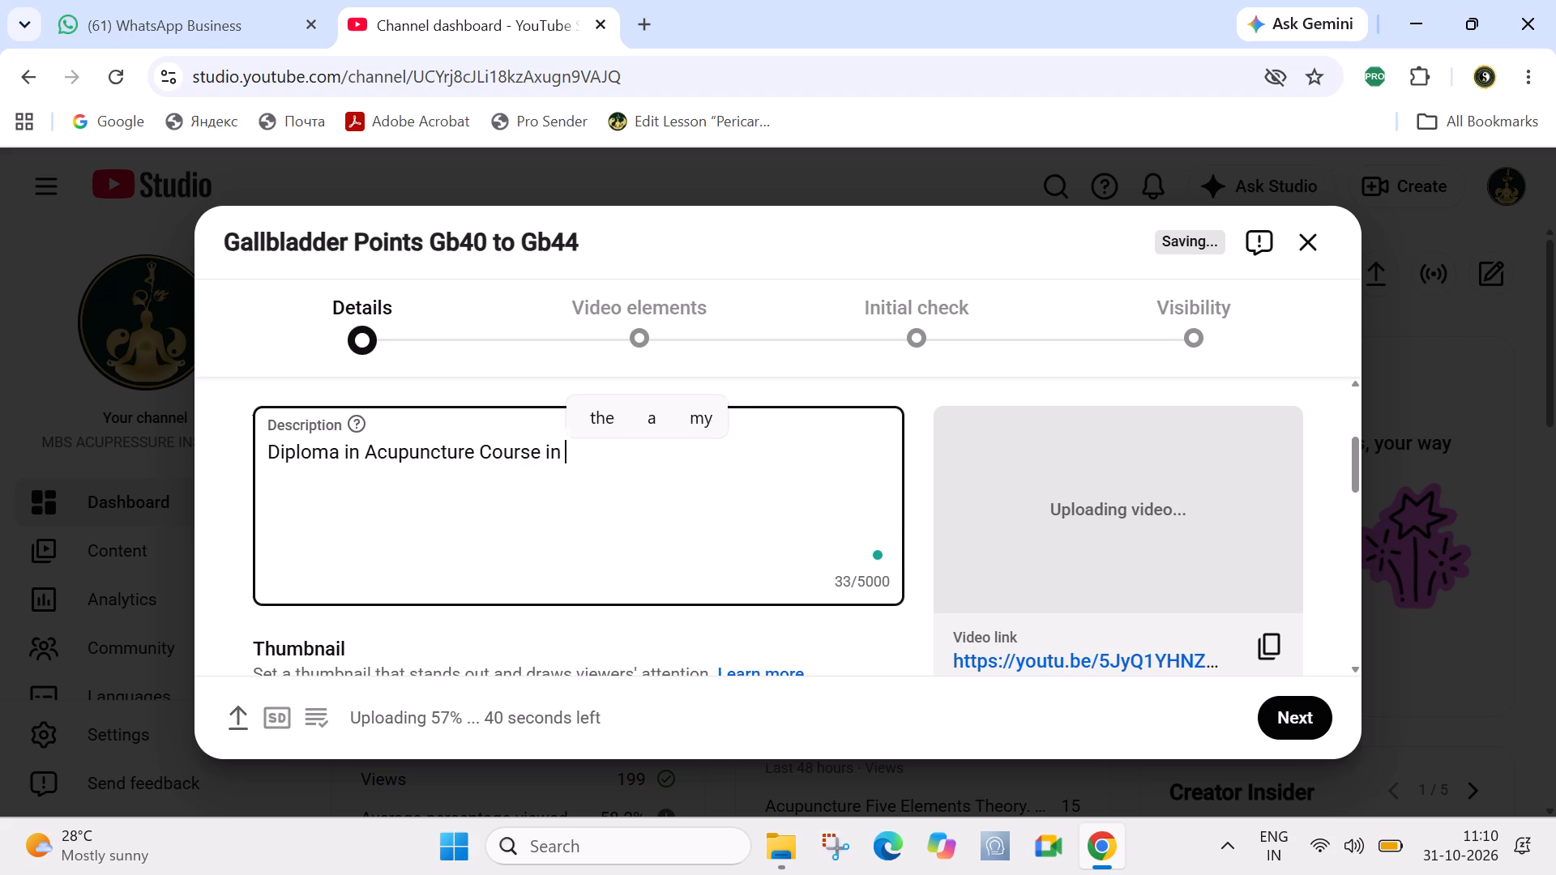
type("Telugu")
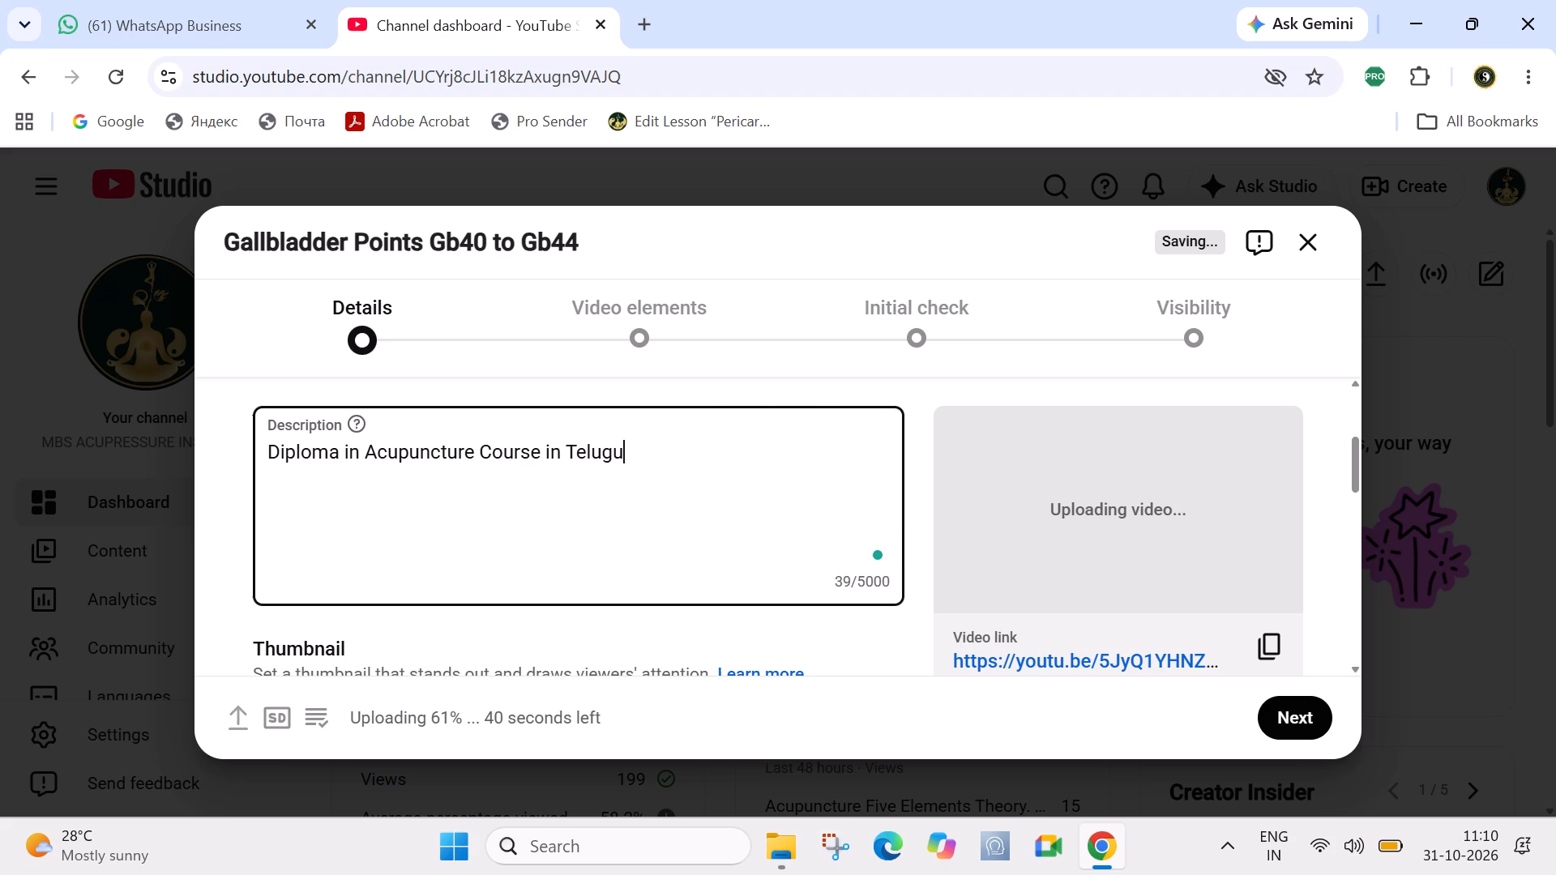
key("space")
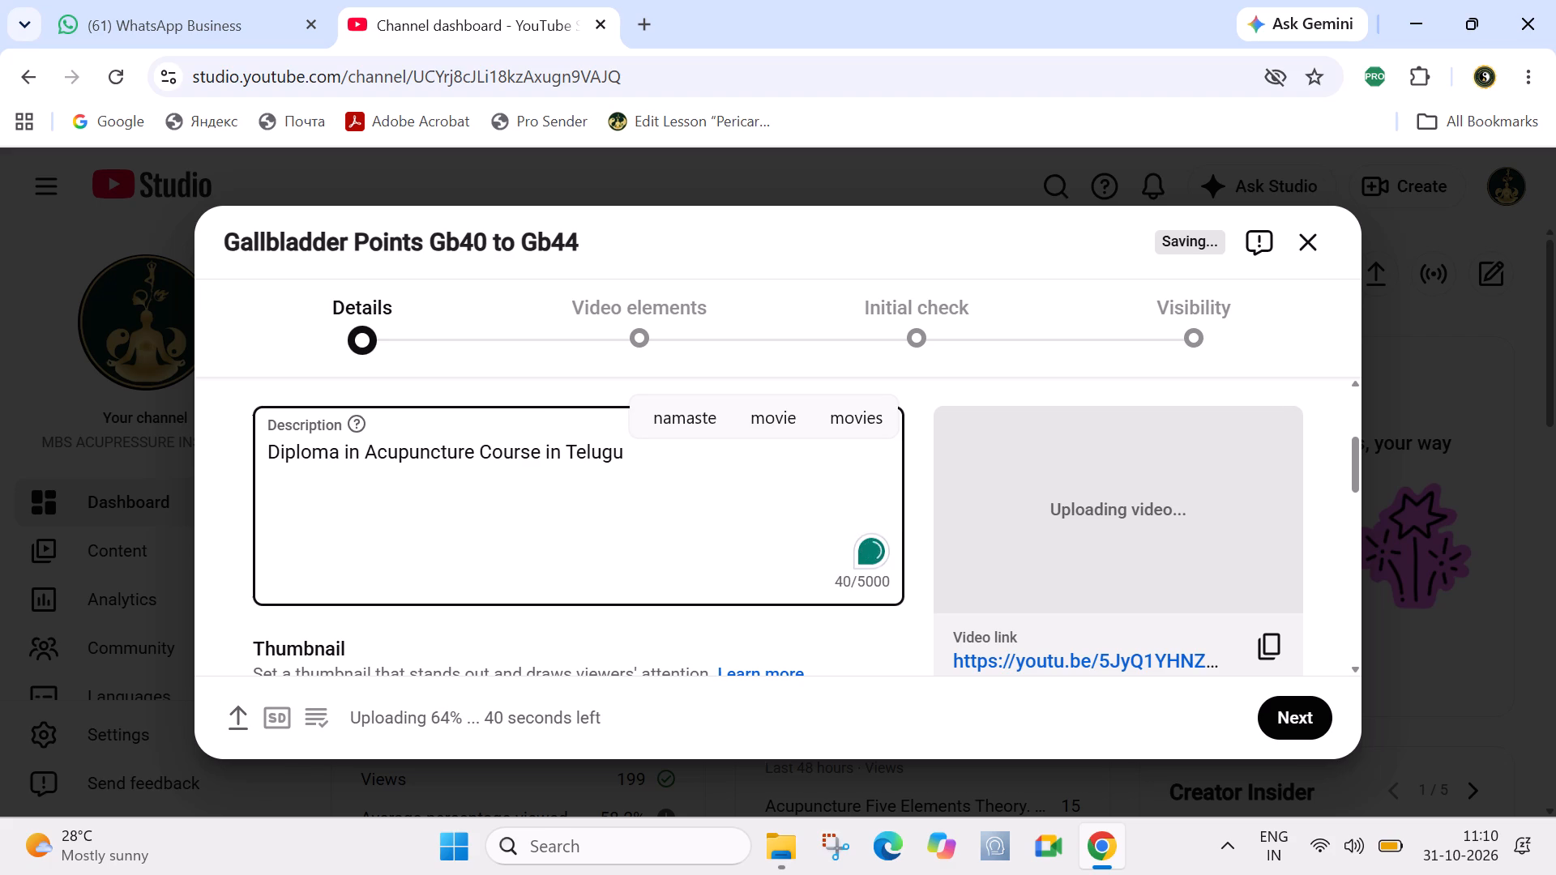
key("BackSpace")
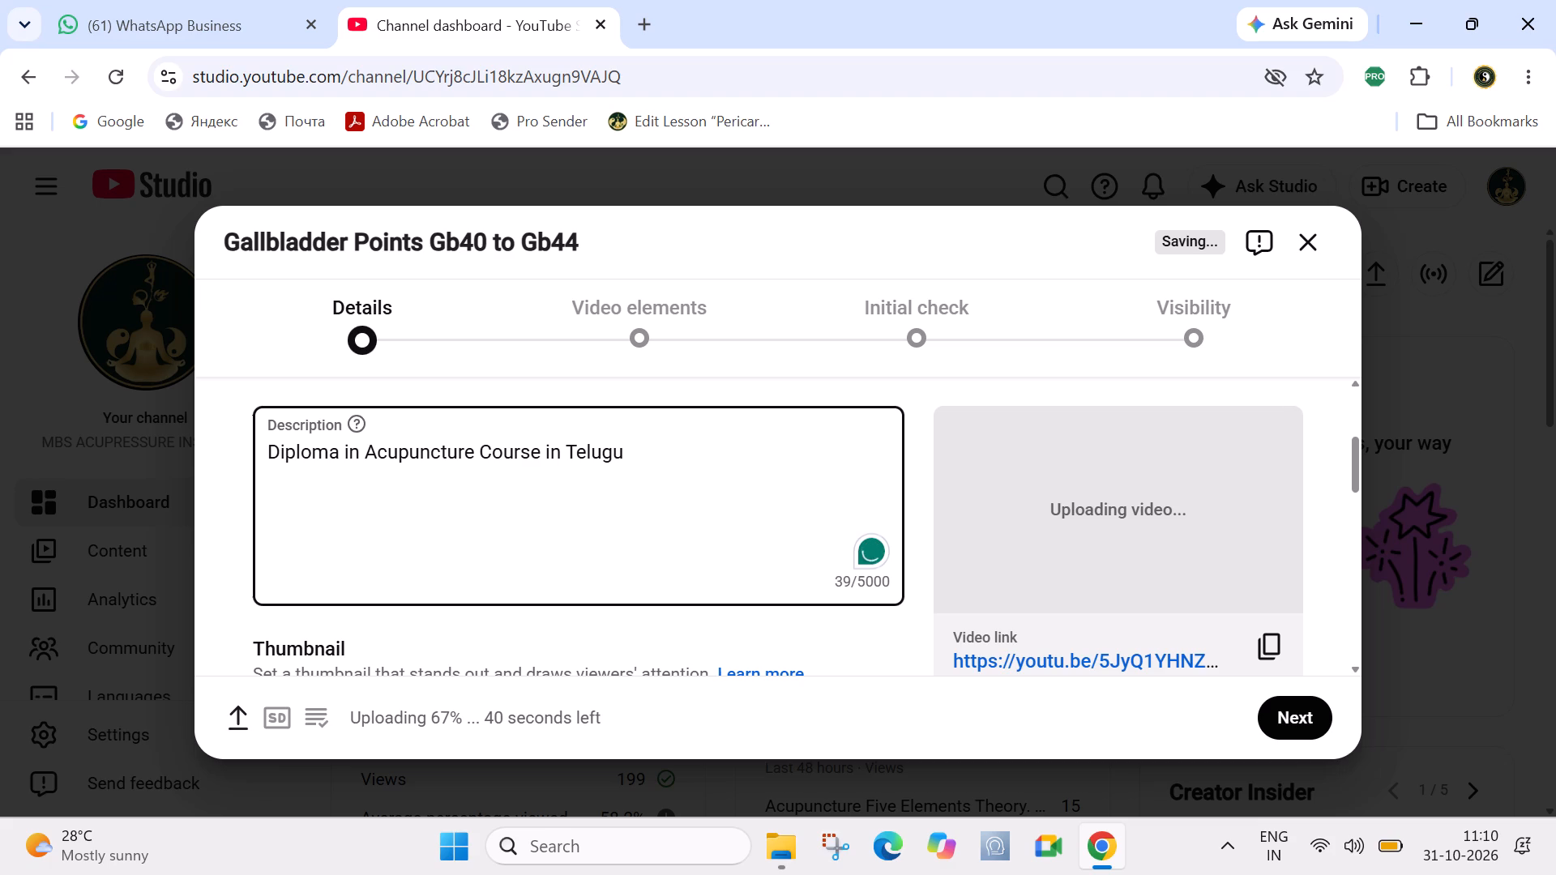
type(":")
key("space")
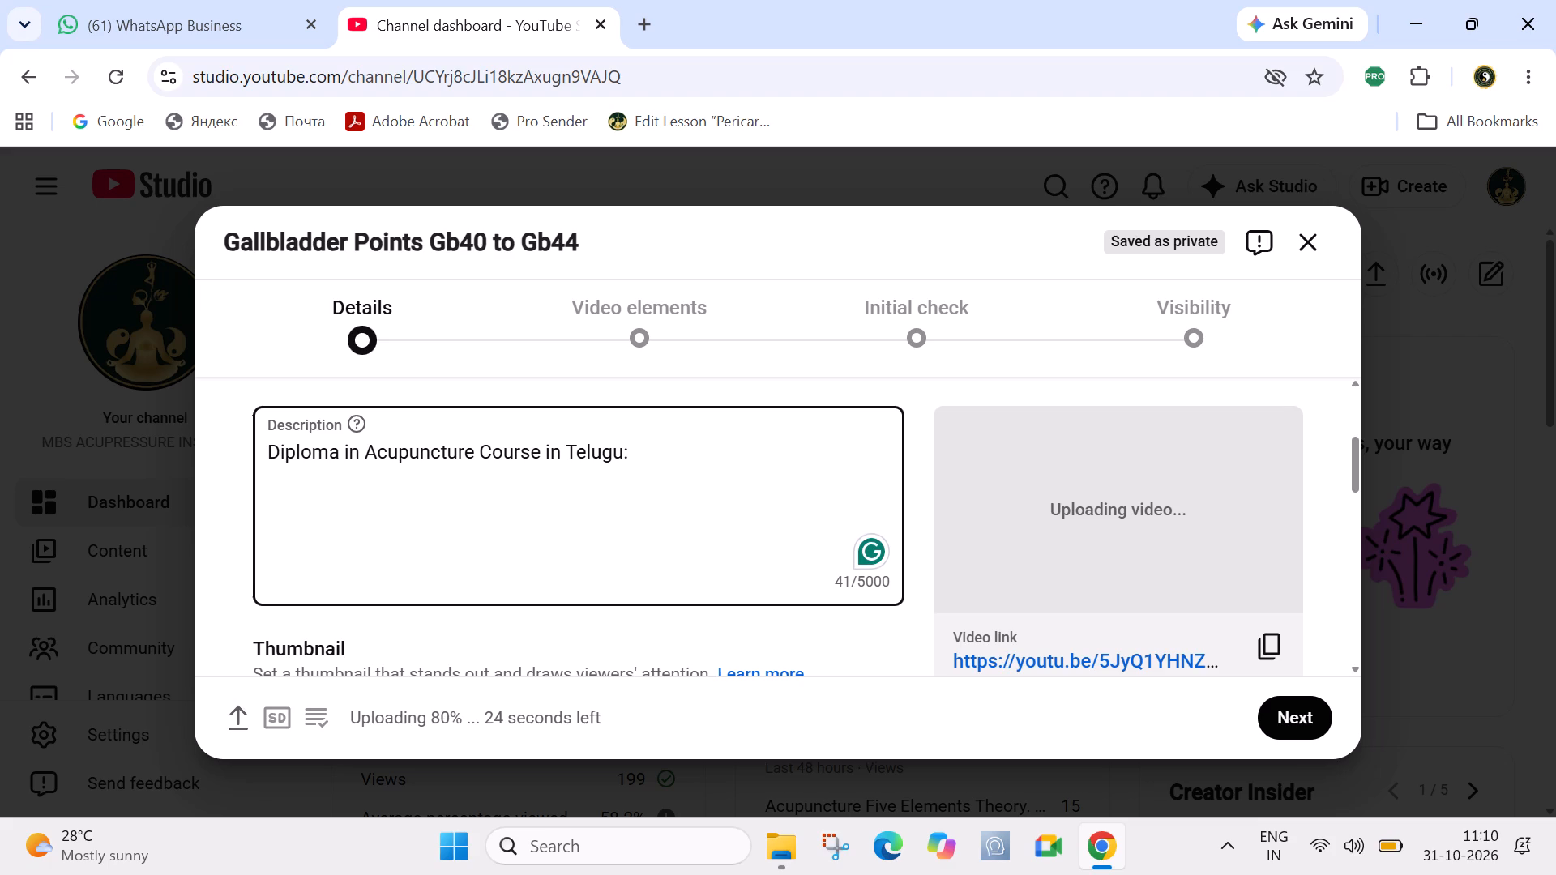
Continue the video's description with "Gallbladder Meridian points Explanation.".
type("Gall")
type("ba")
key("BackSpace")
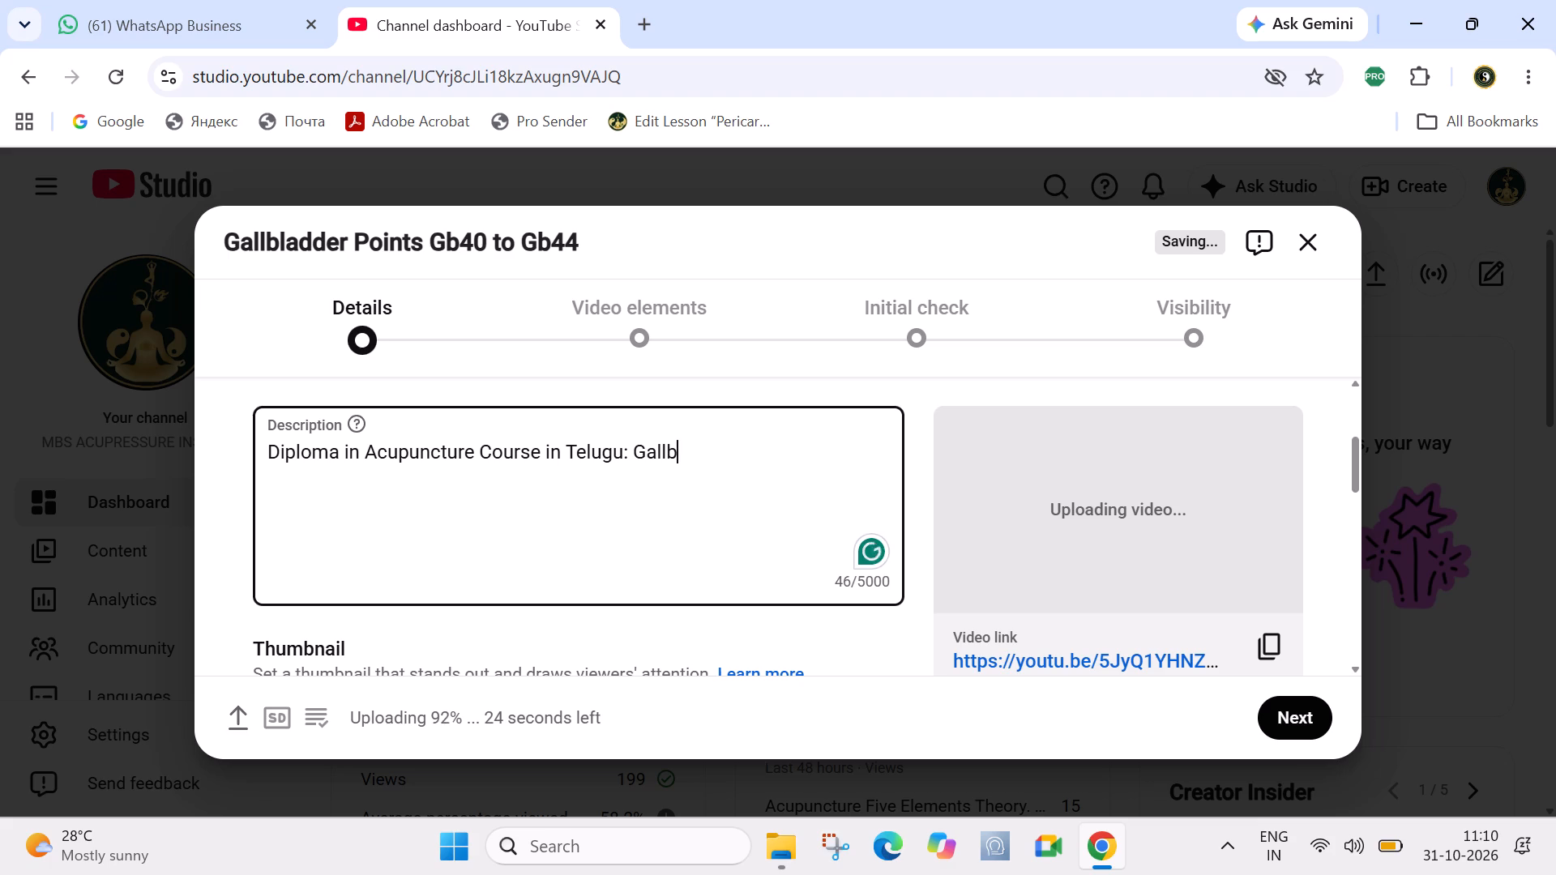
type("ladder")
key("space")
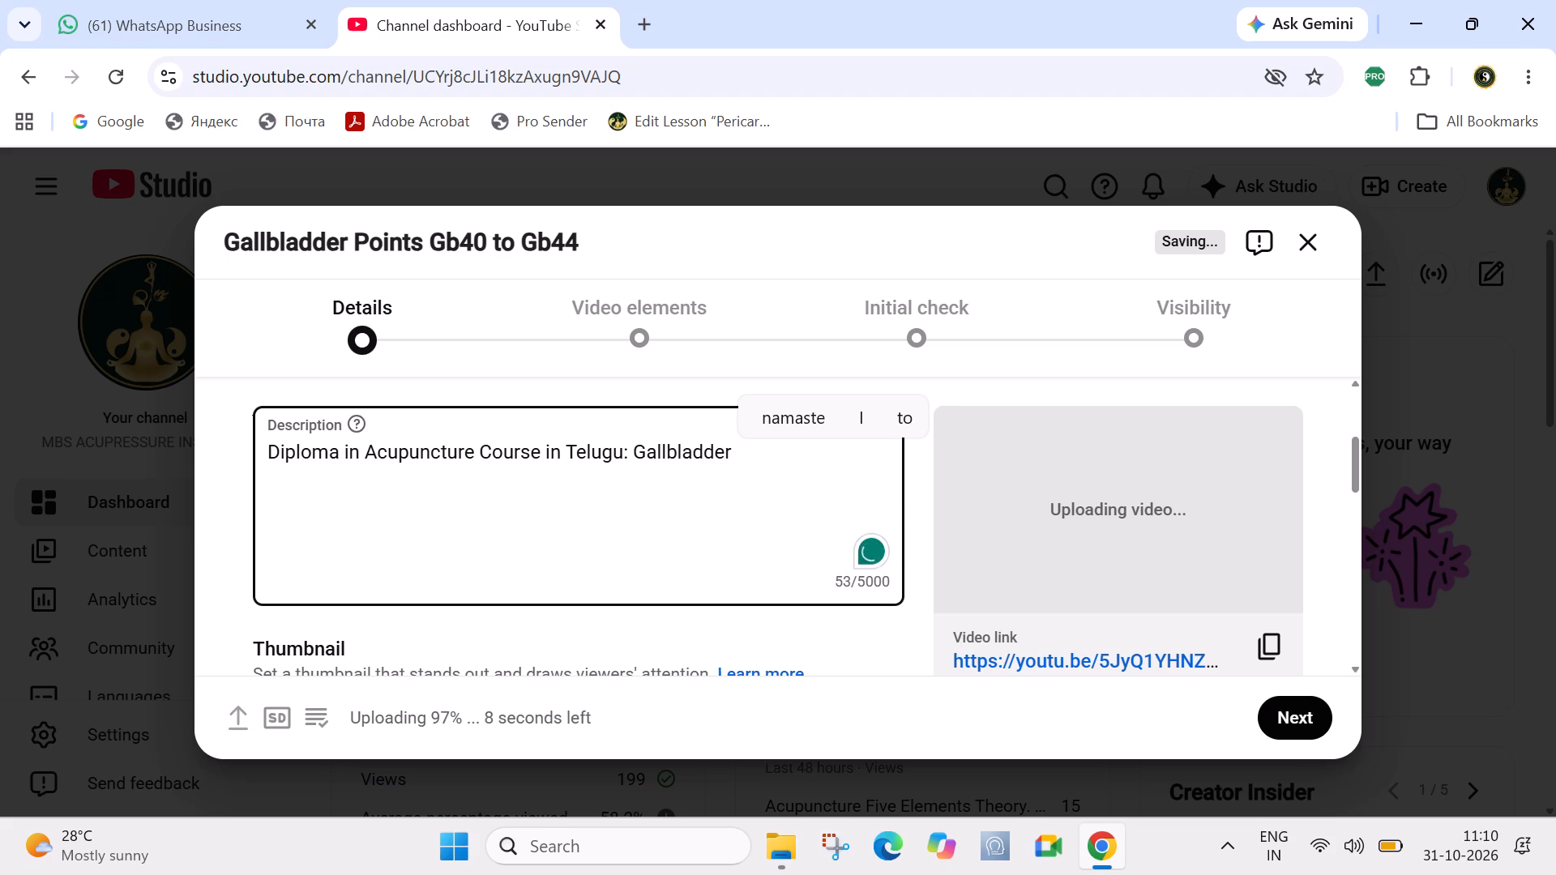
type("Meridian")
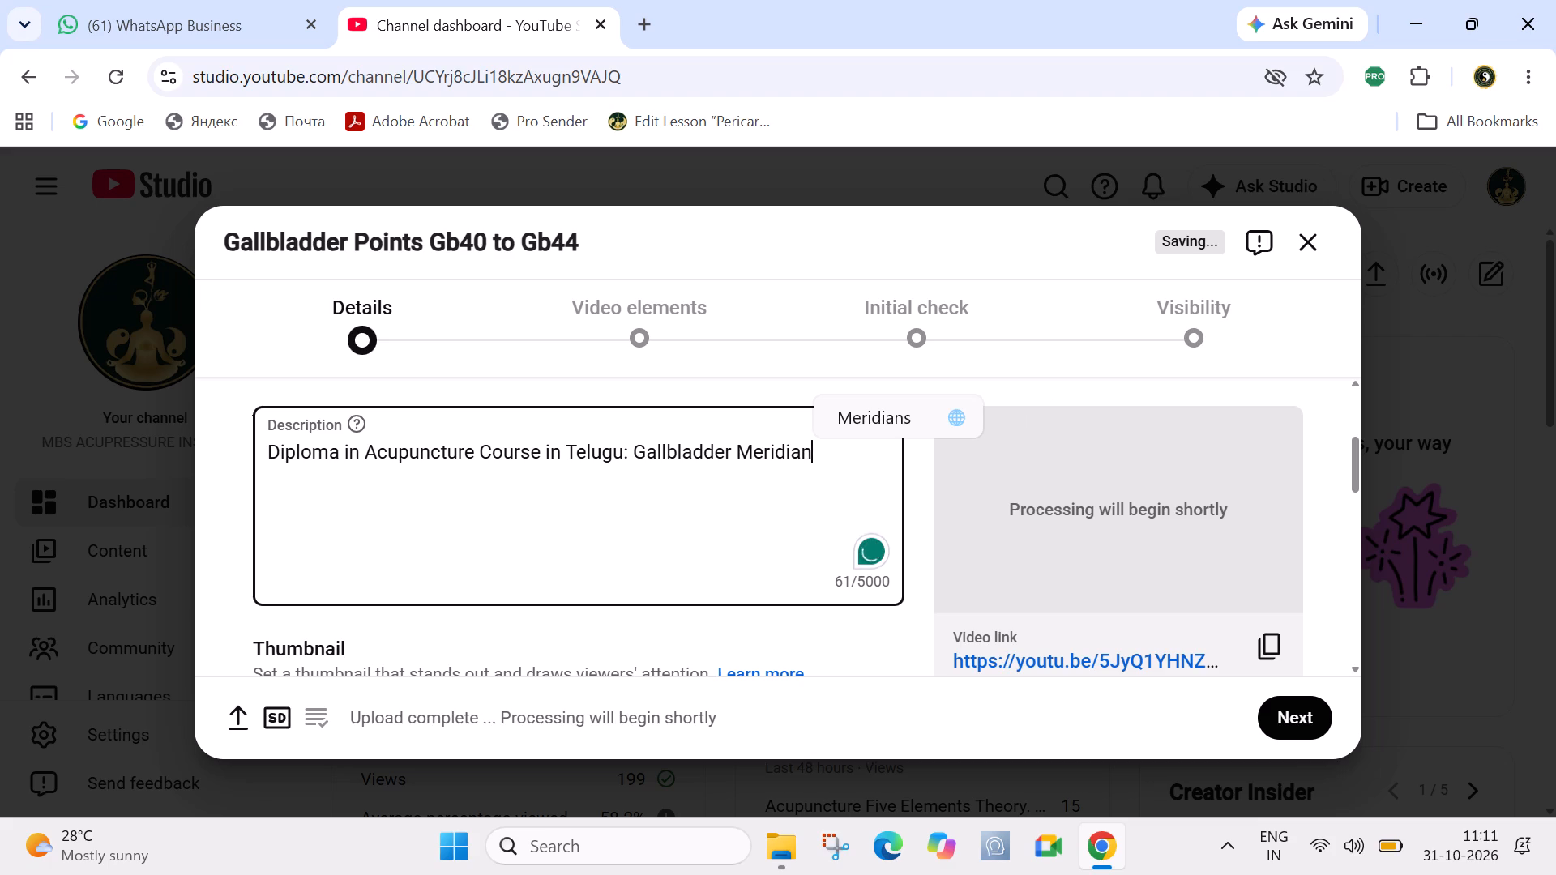
key("space")
type("point")
type("s")
key("space")
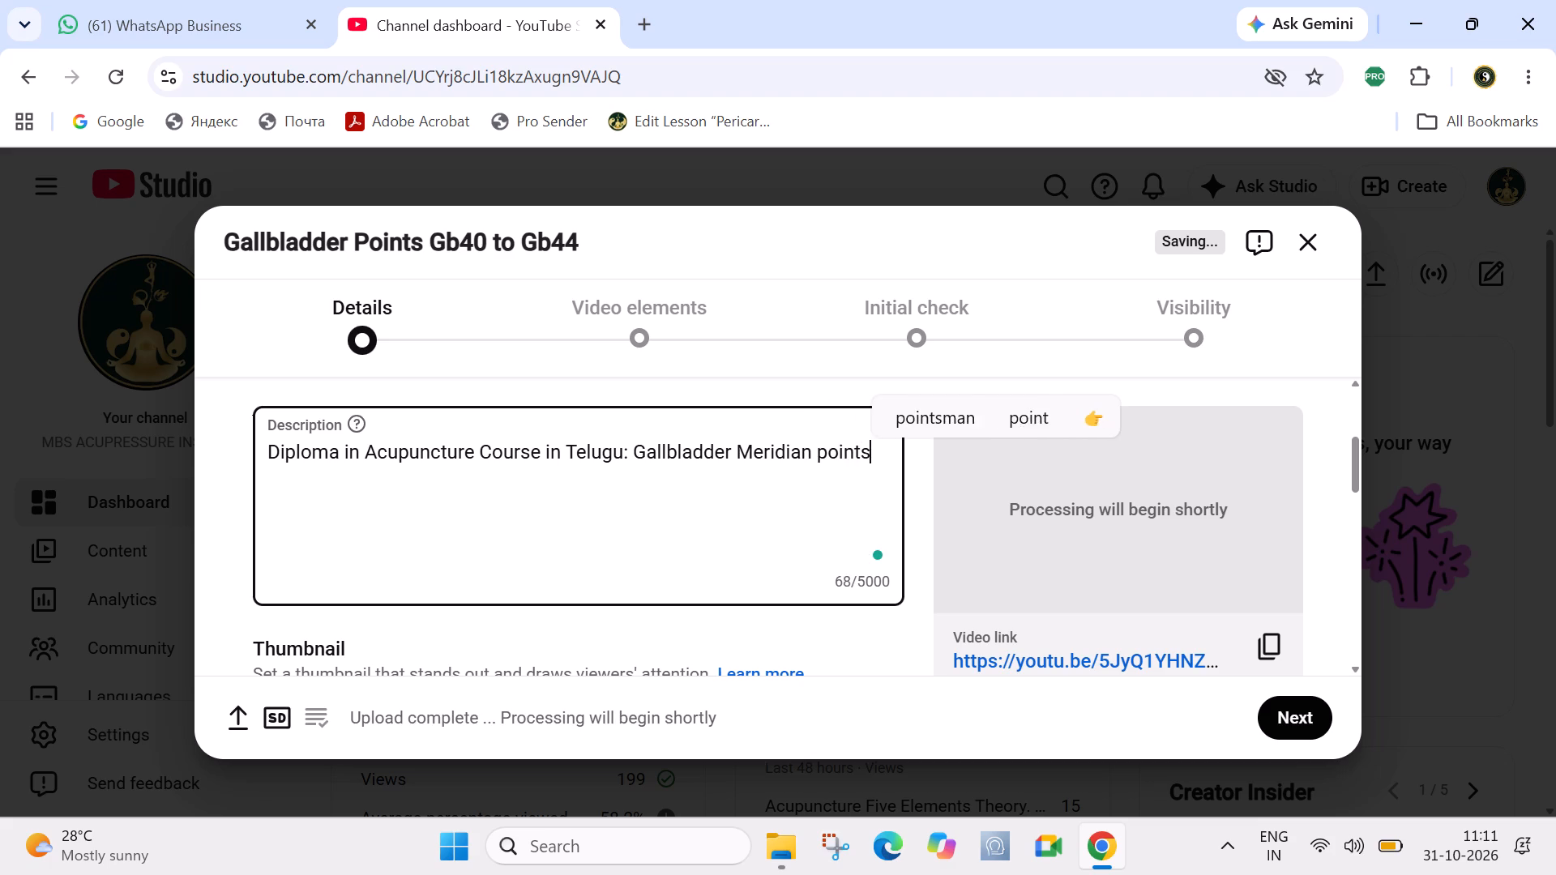
key("shift+e")
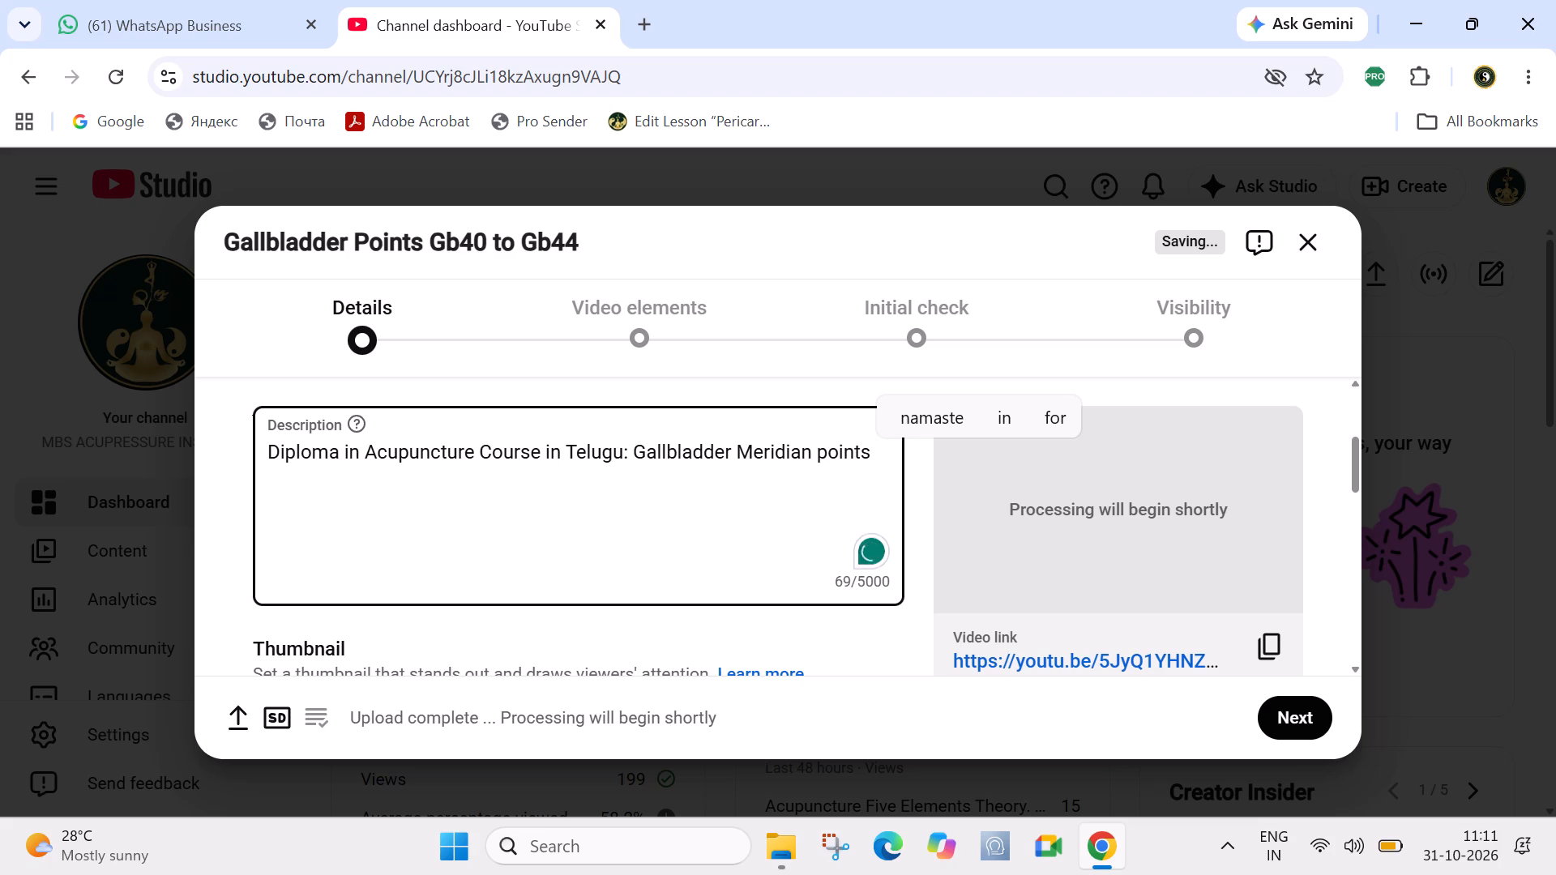
type("xplan")
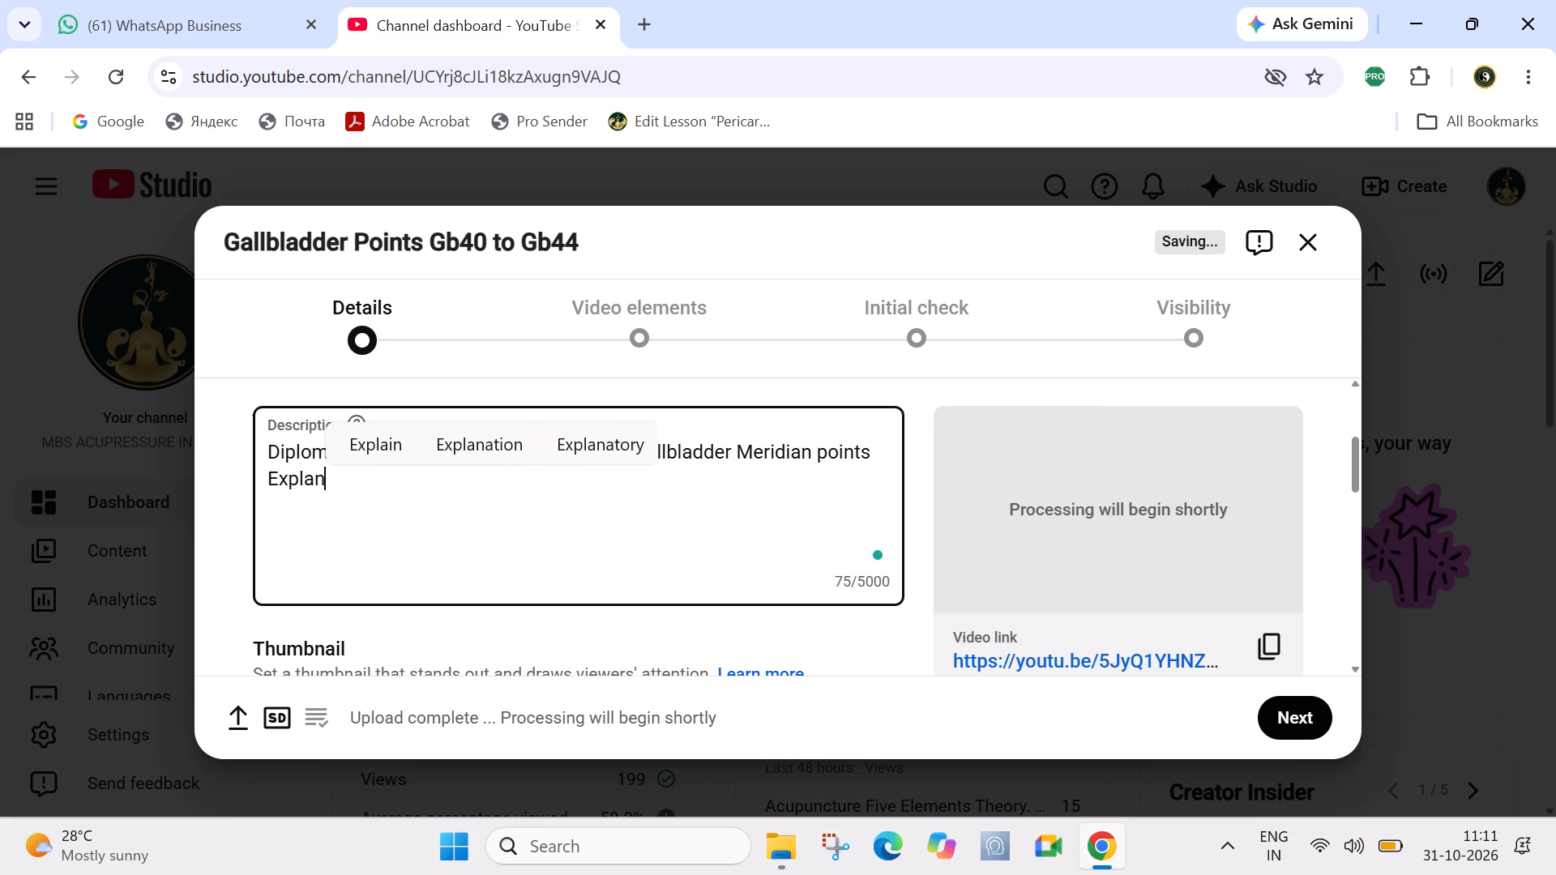
type("ation")
key("period")
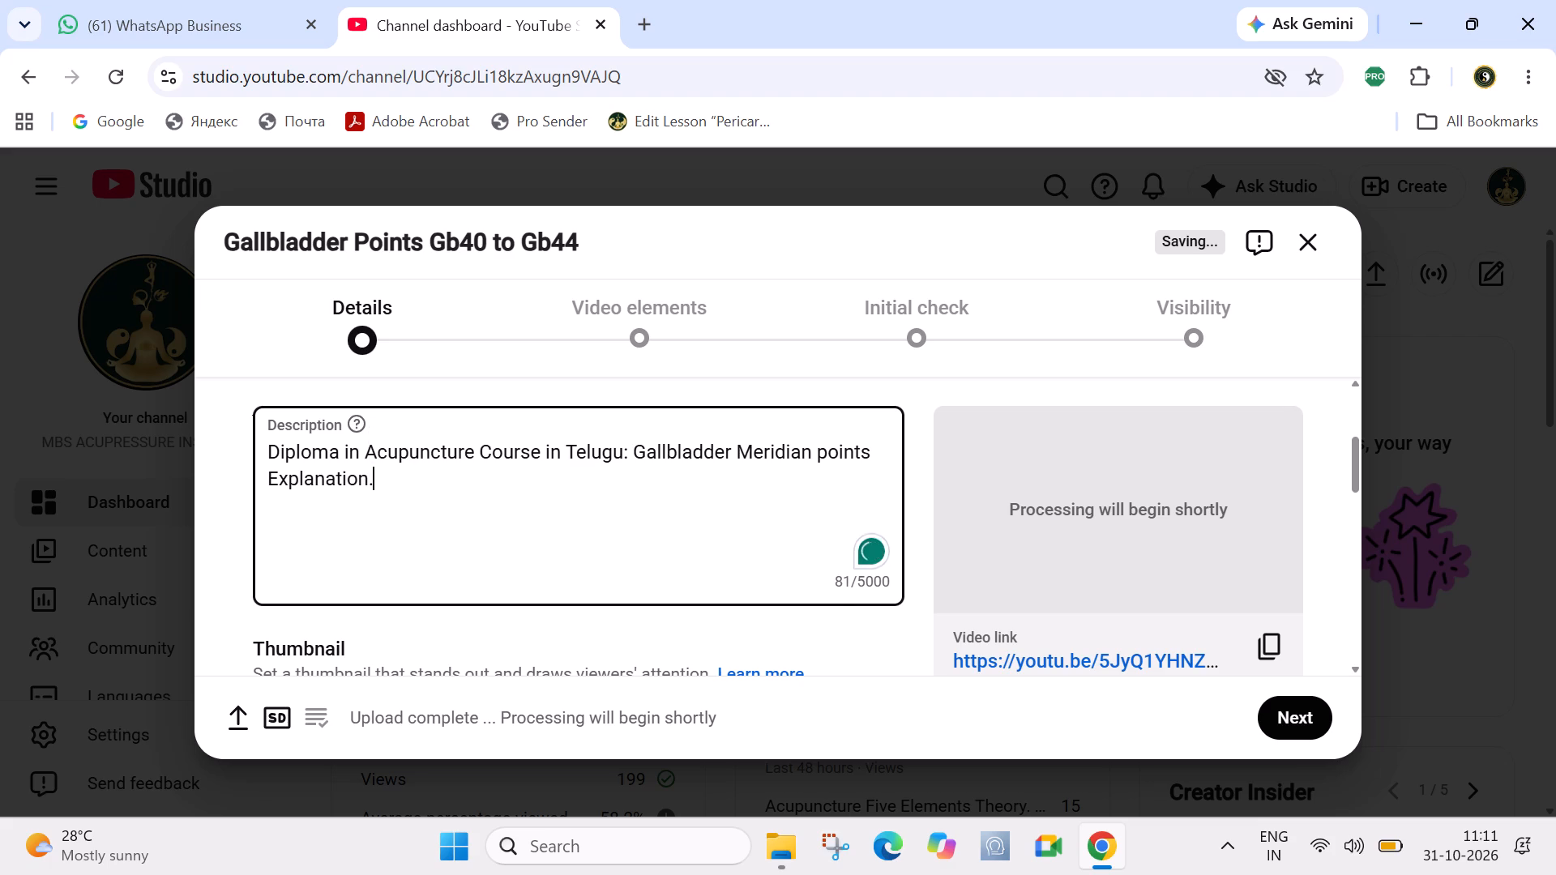
Apply the writing correction that capitalizes "Points" in the description.
left_click(838, 458)
left_click(853, 514)
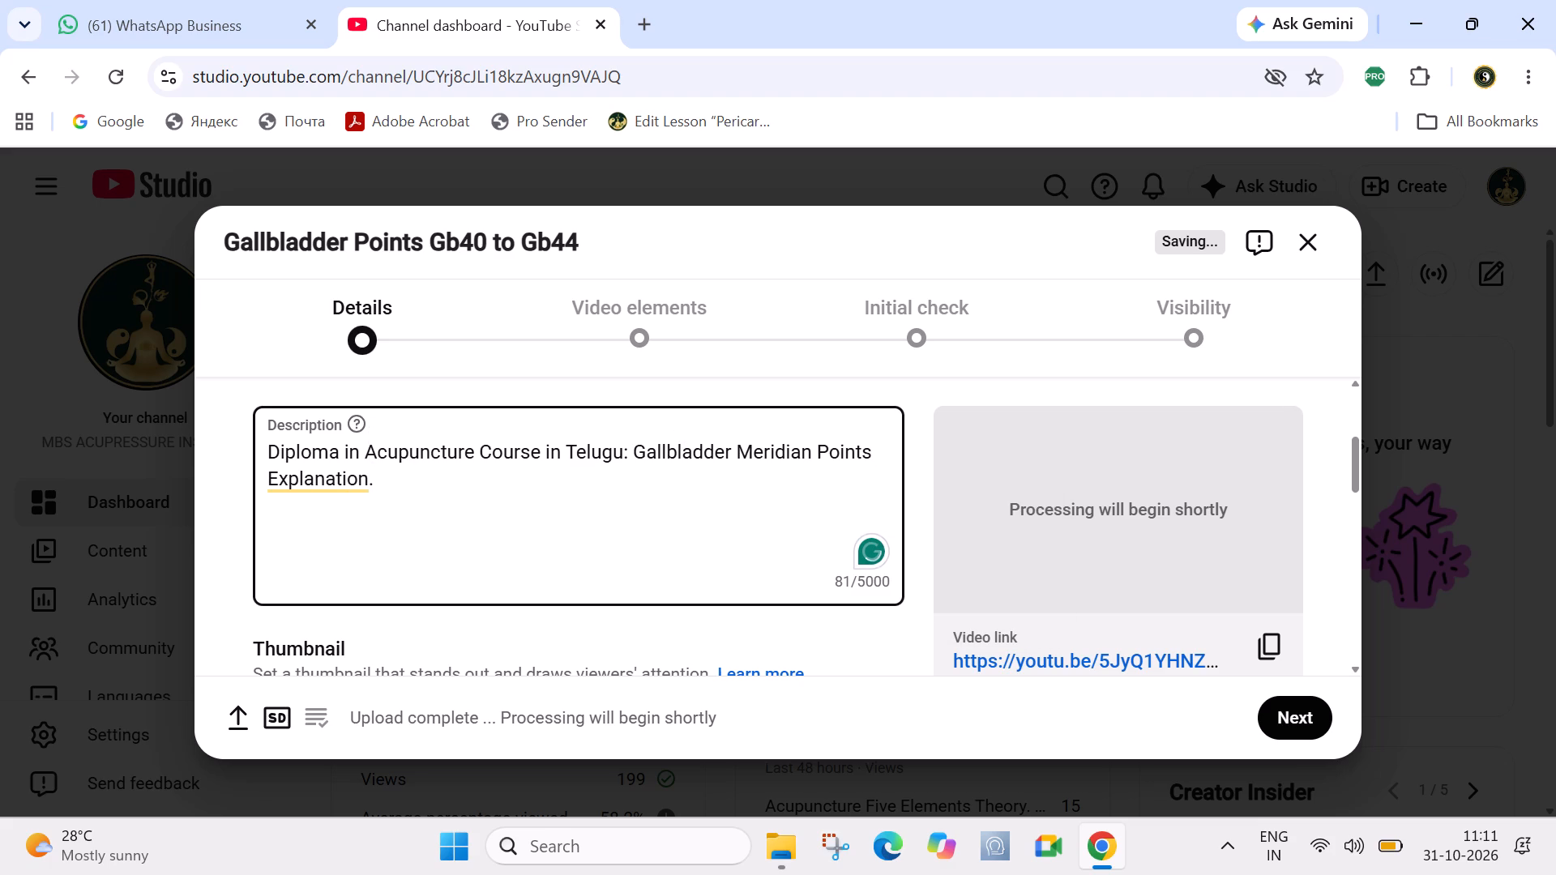
Check the writing suggestion for "Explanation" in the description and leave it unapplied.
left_click(341, 479)
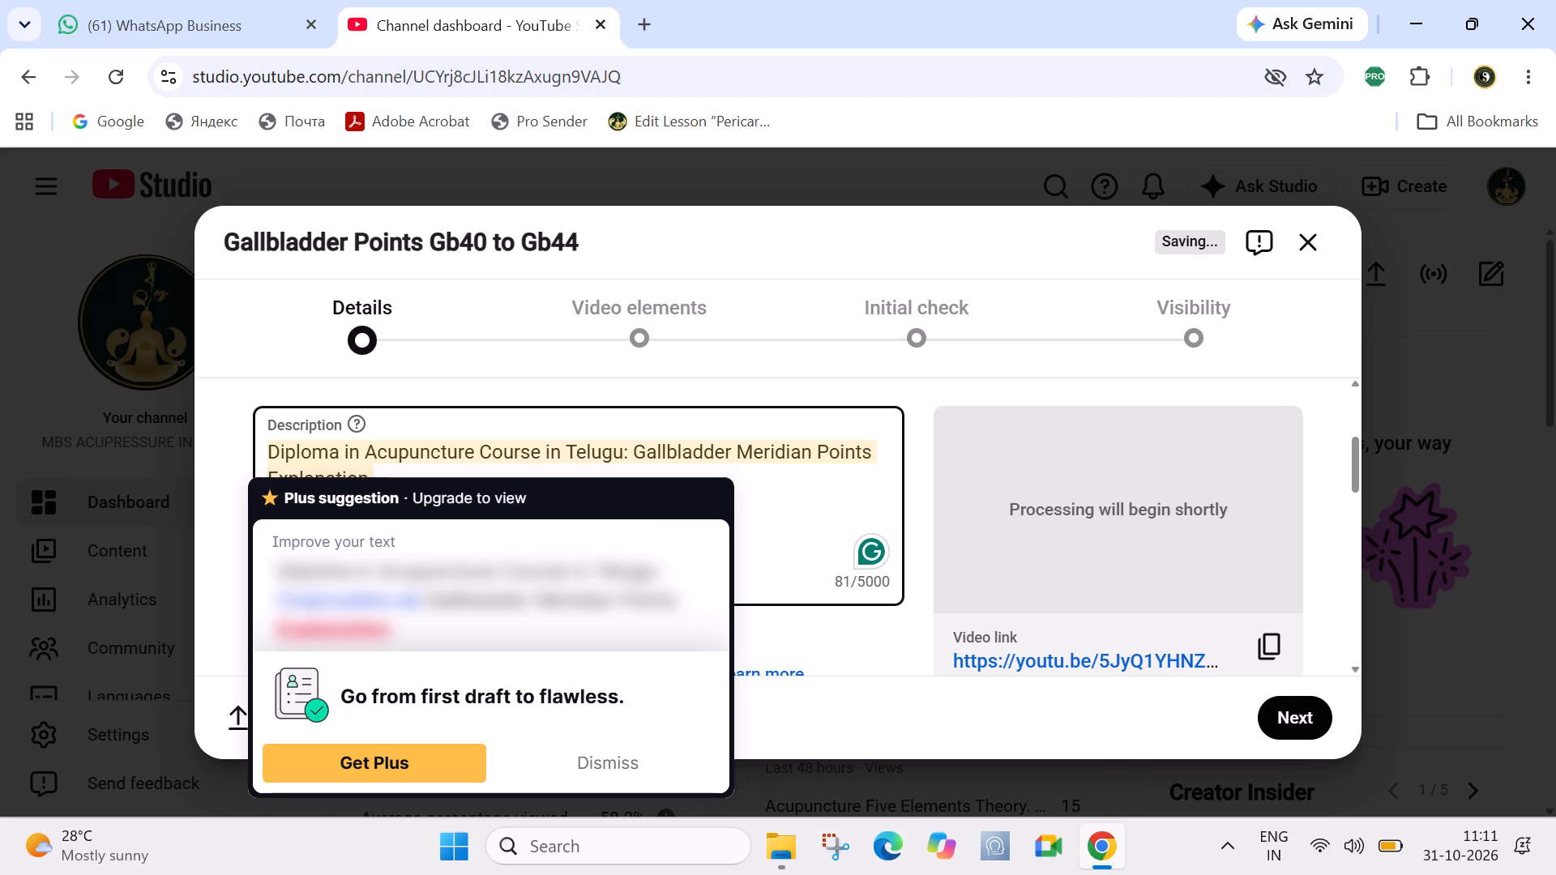
left_click(757, 506)
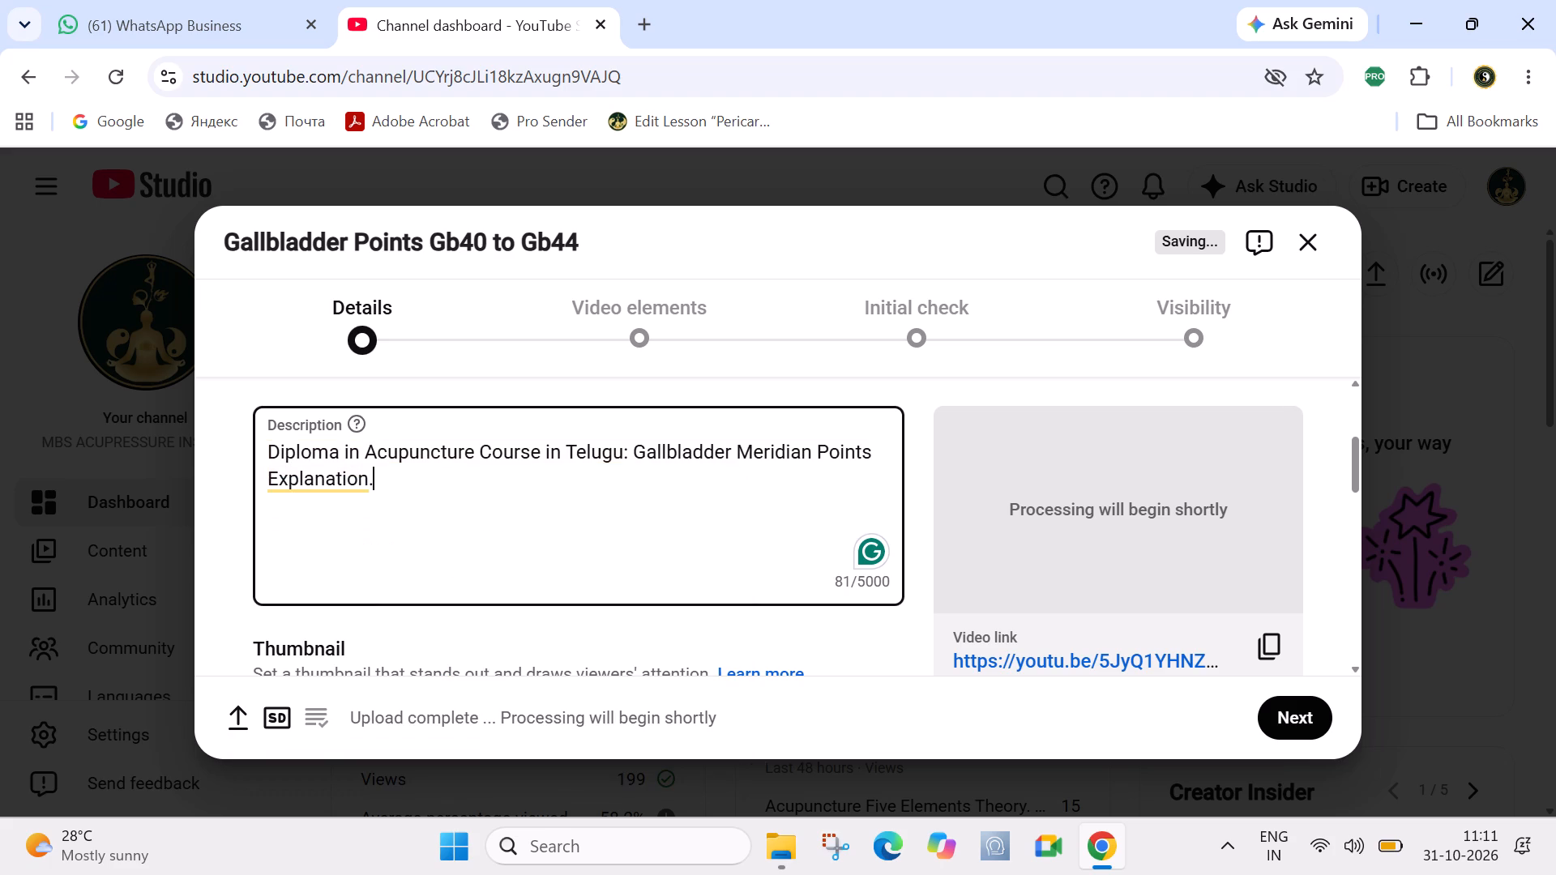
key("space")
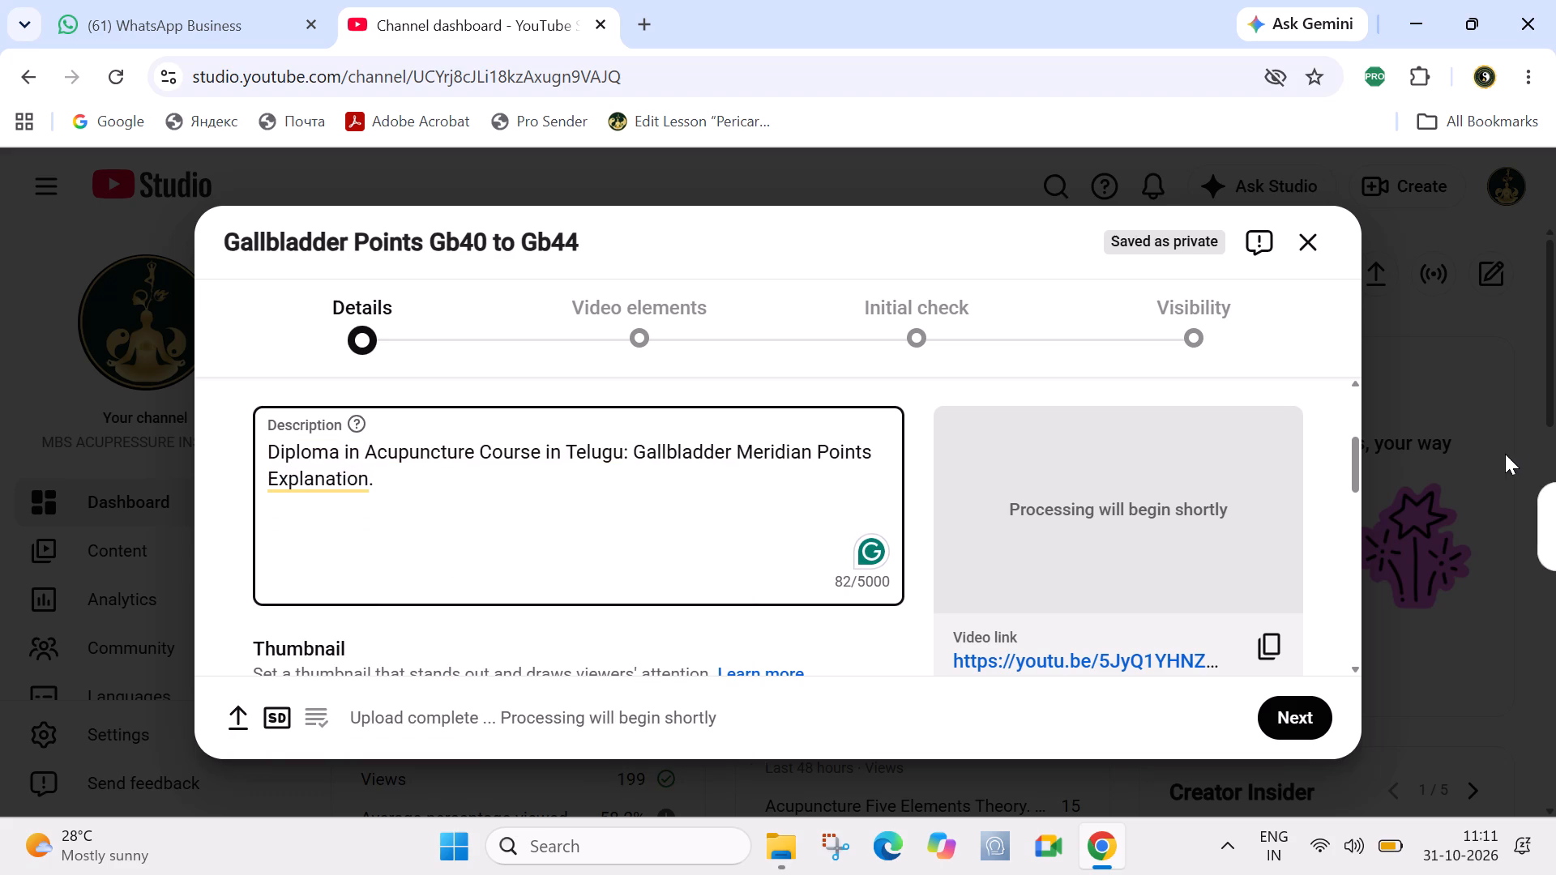
Upload "Gallbladder Meridian points.png" from the Desktop folder as the video's thumbnail.
triple_click(1355, 672)
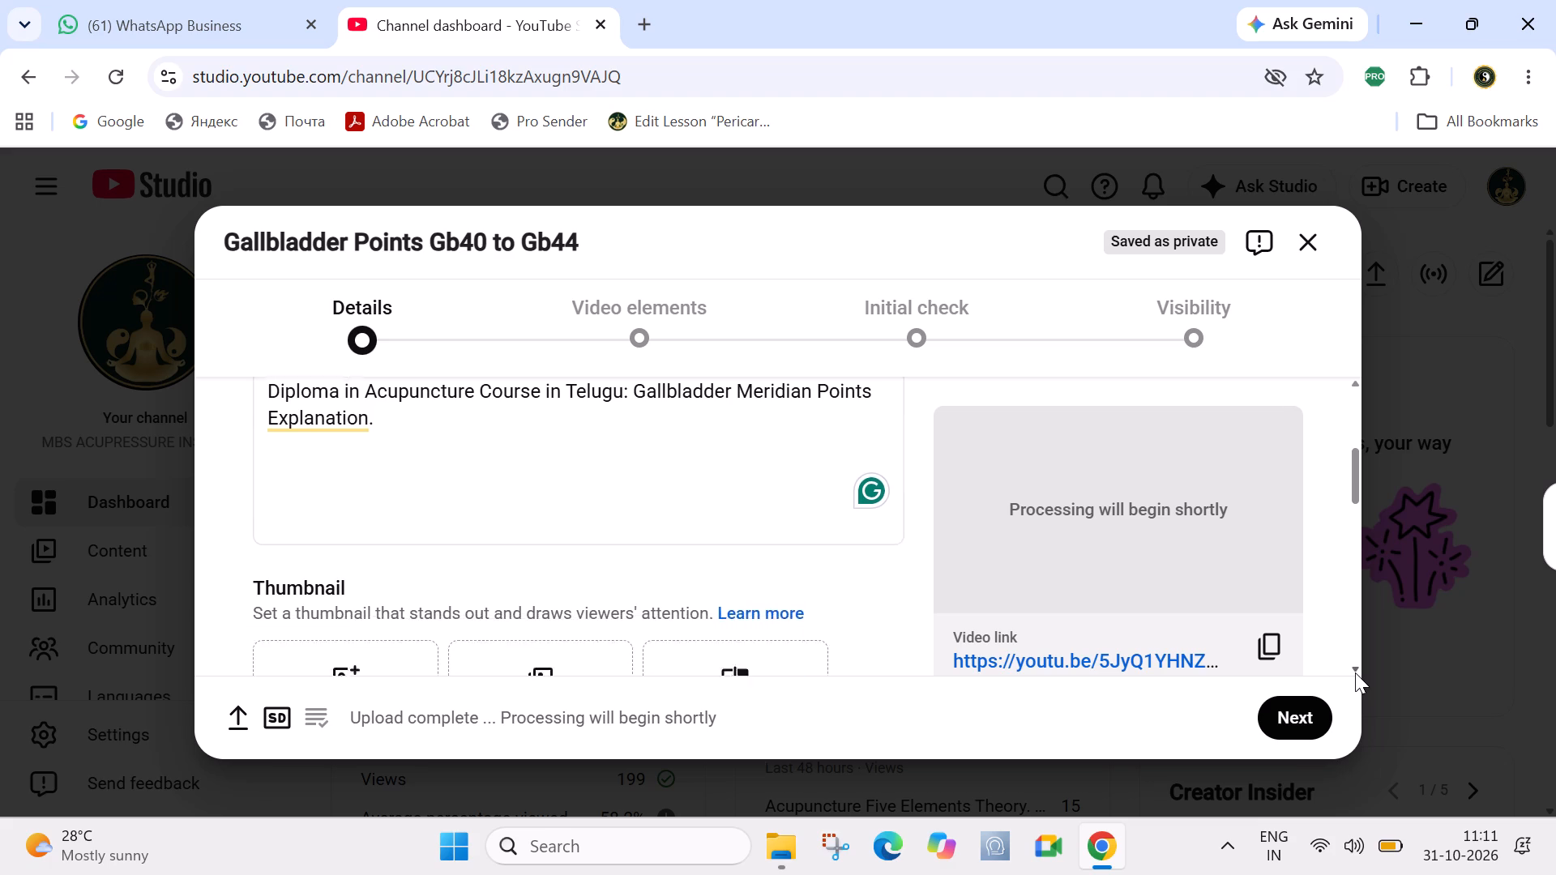
left_click(1355, 672)
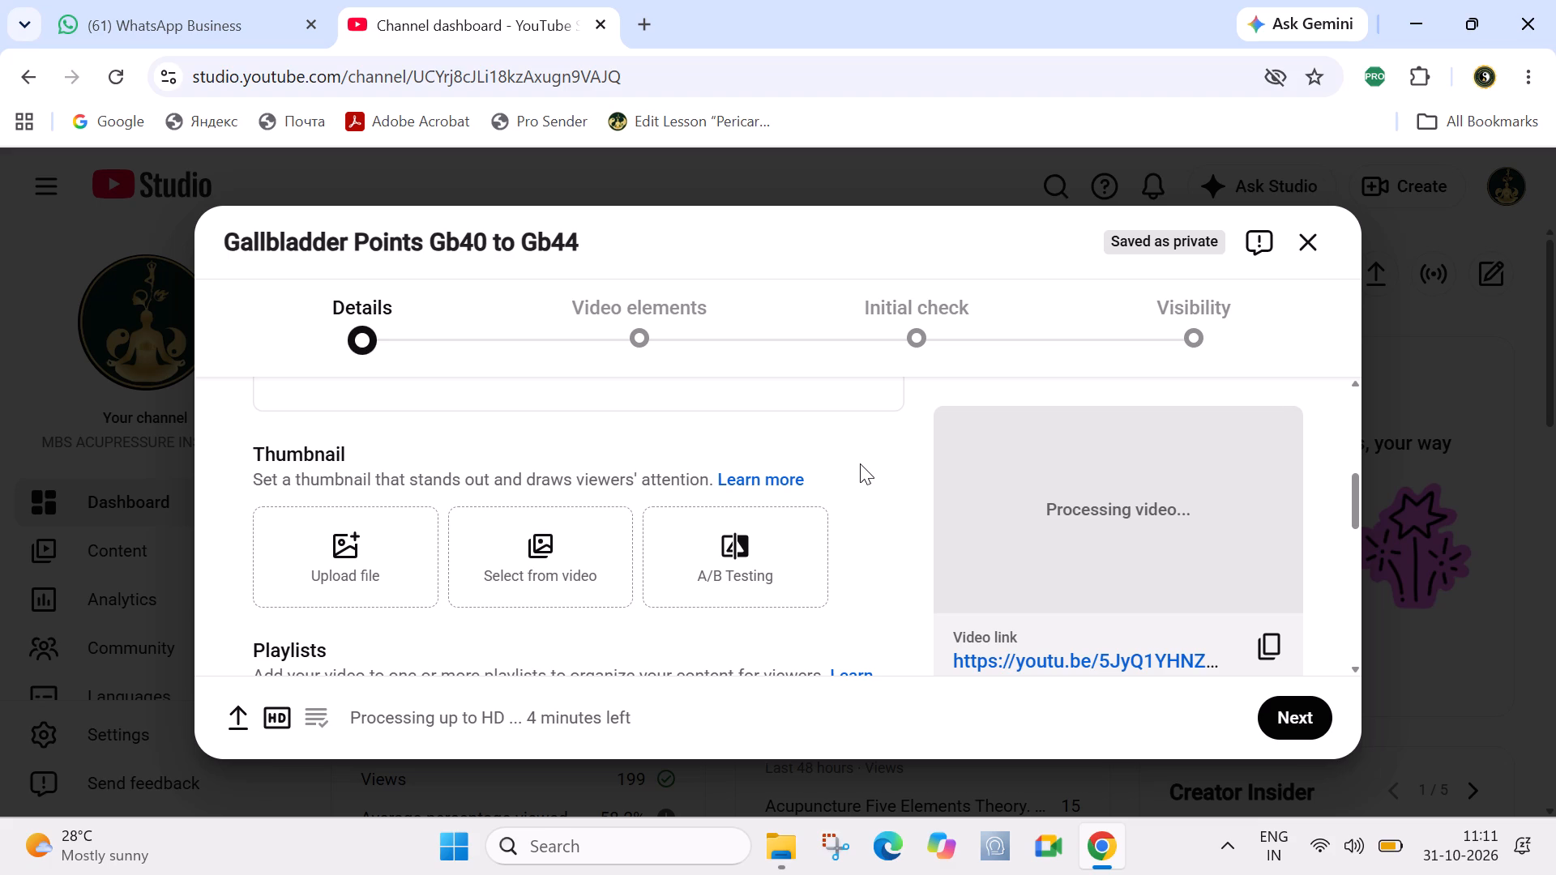
left_click(309, 578)
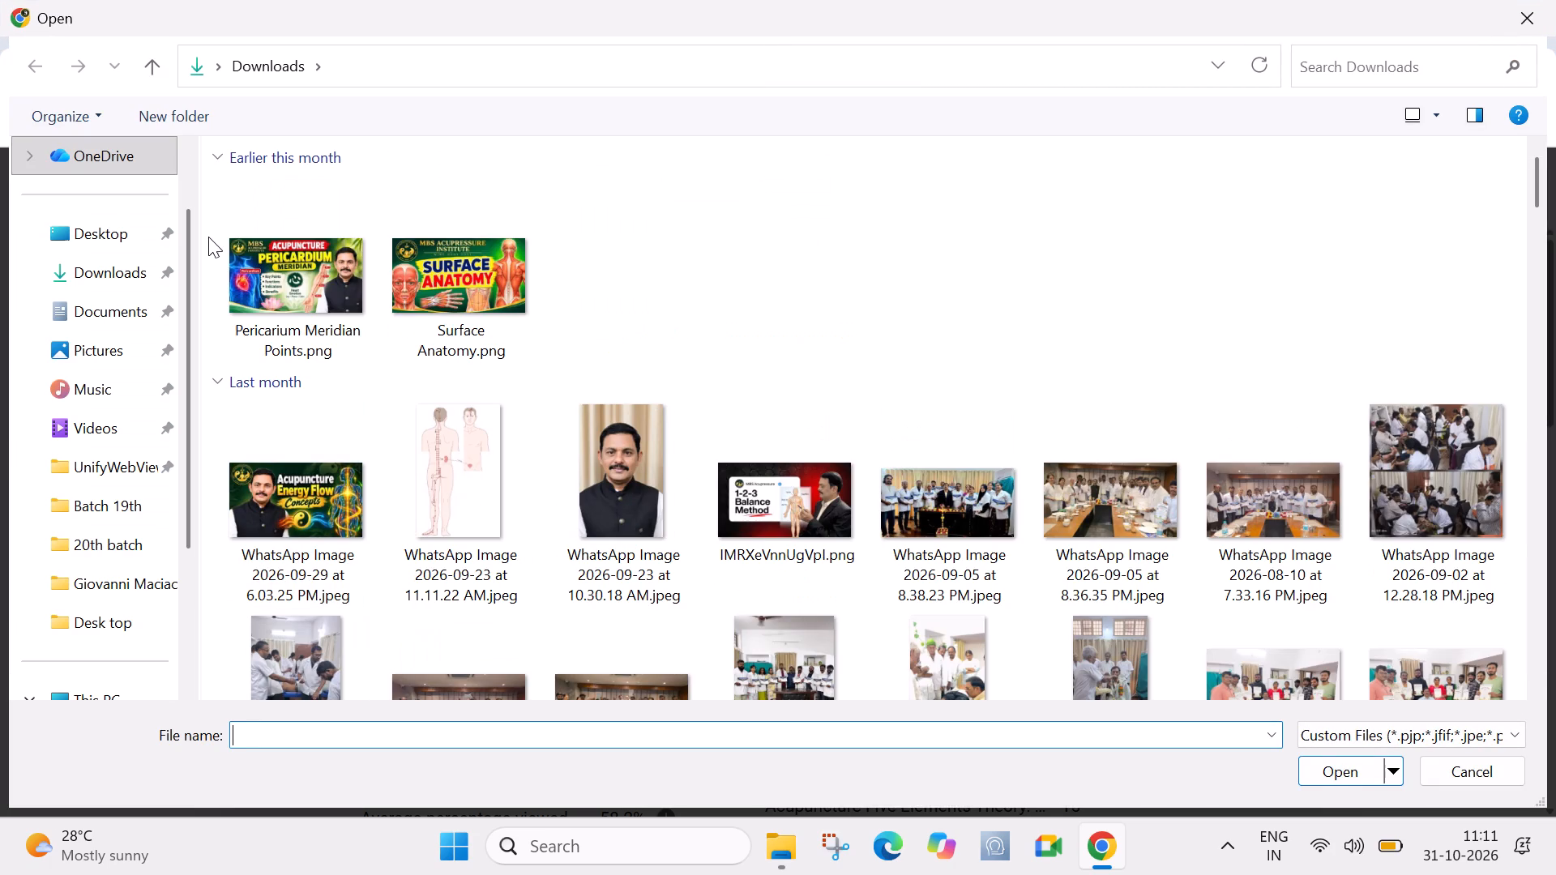
left_click(122, 265)
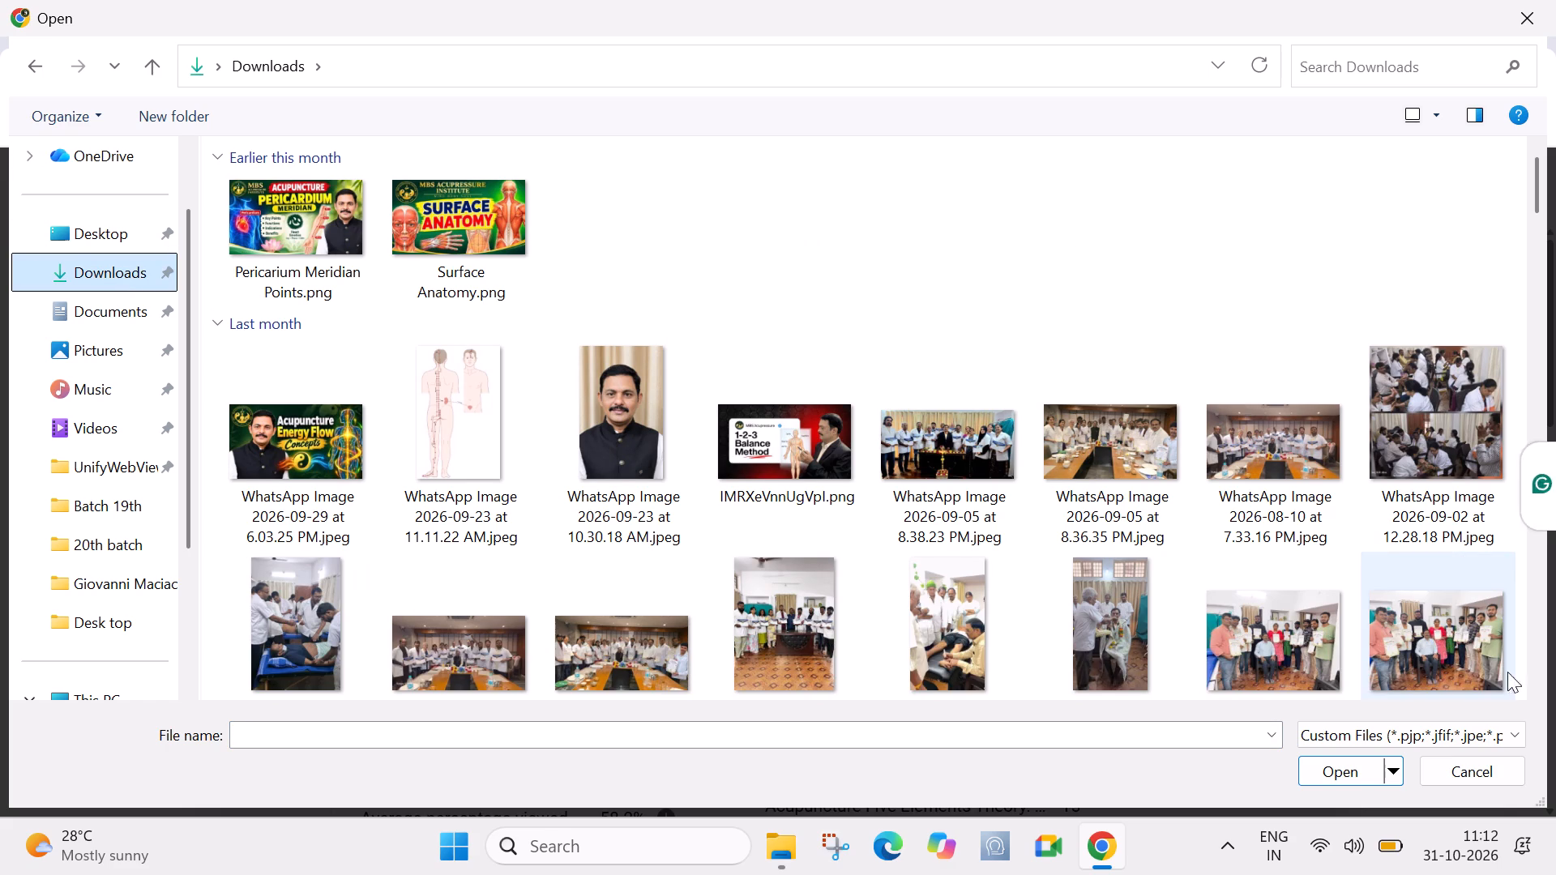
triple_click(1537, 690)
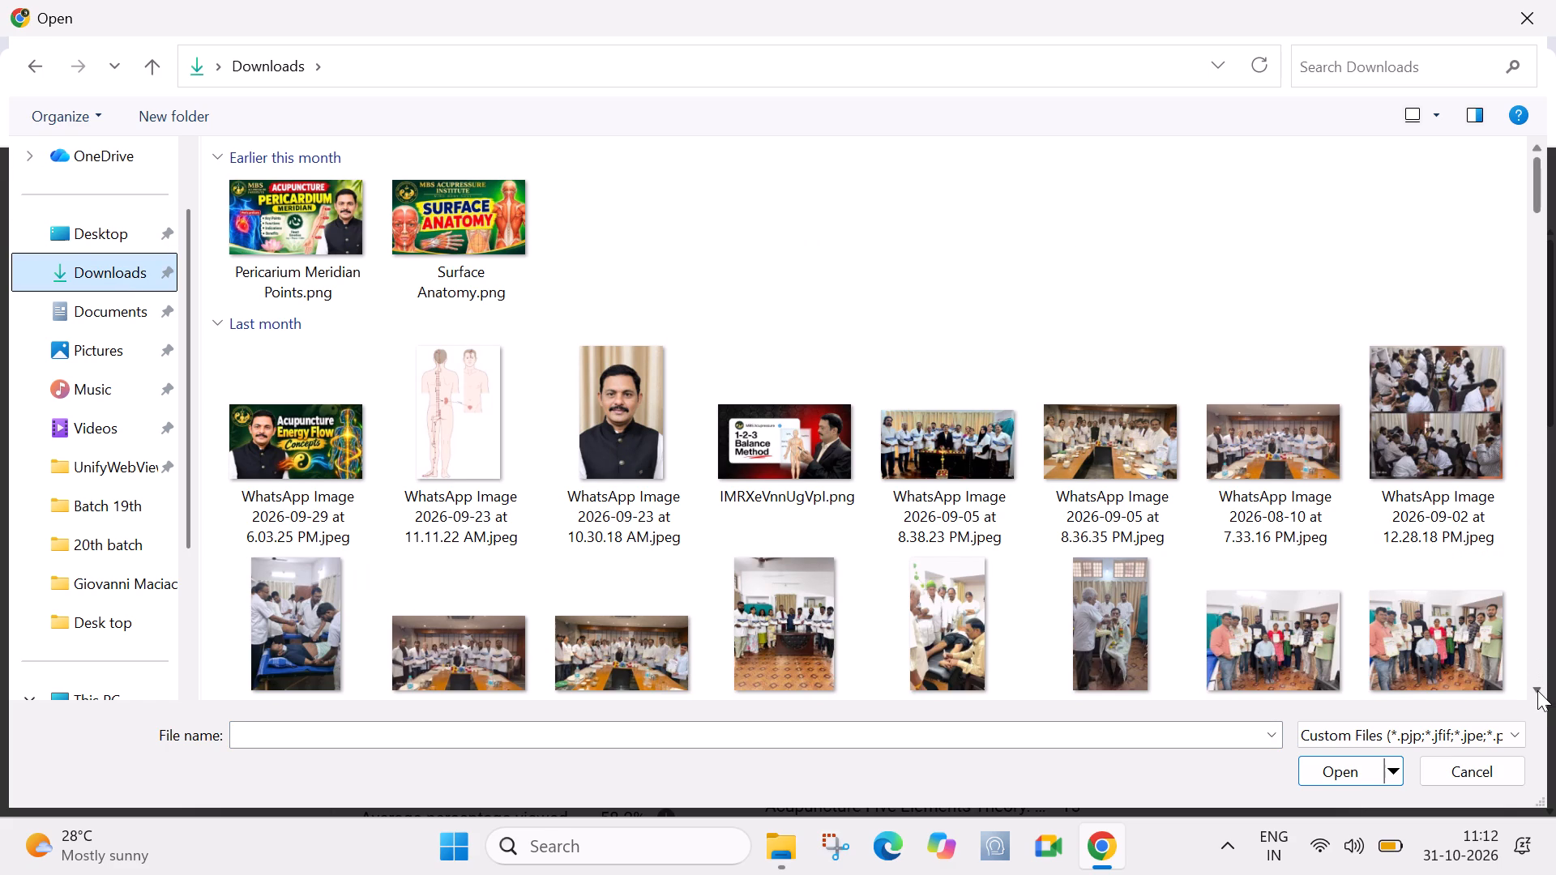
left_click(1537, 690)
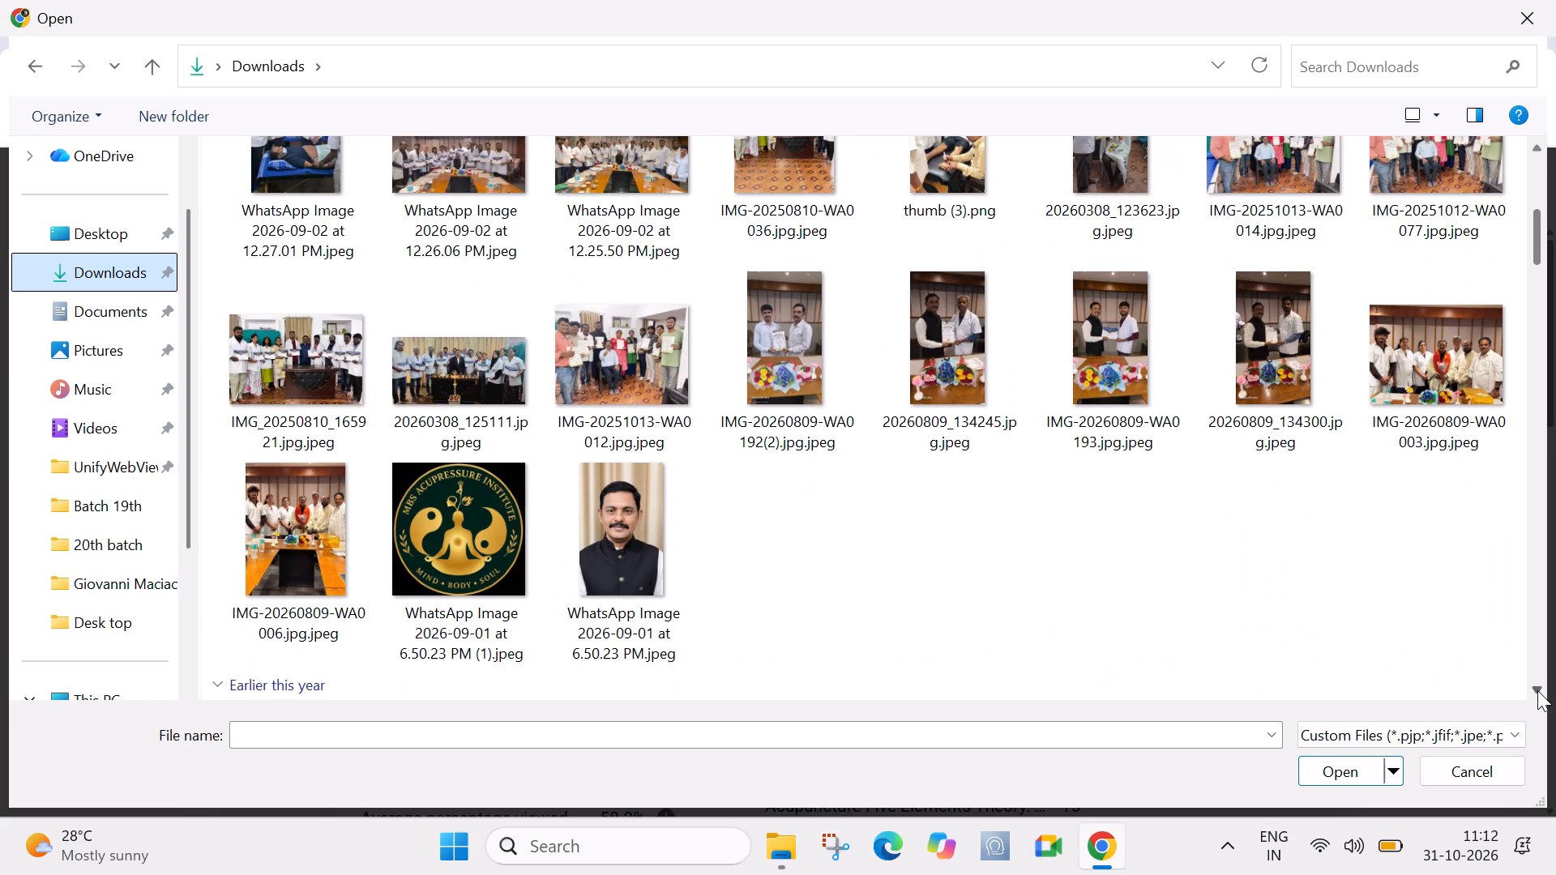
double_click(1537, 690)
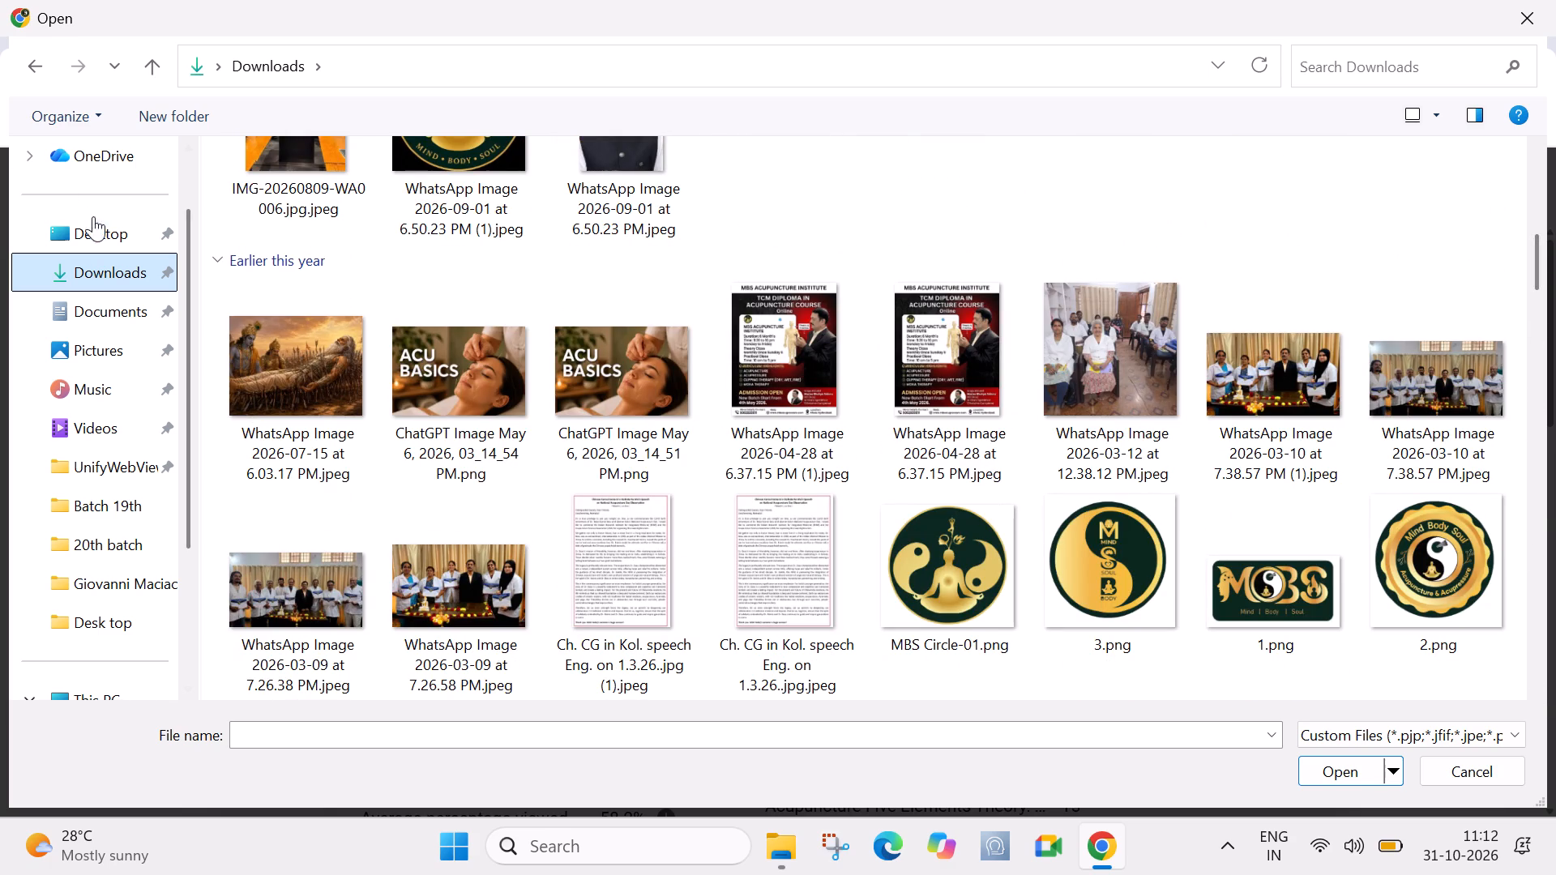
left_click(104, 237)
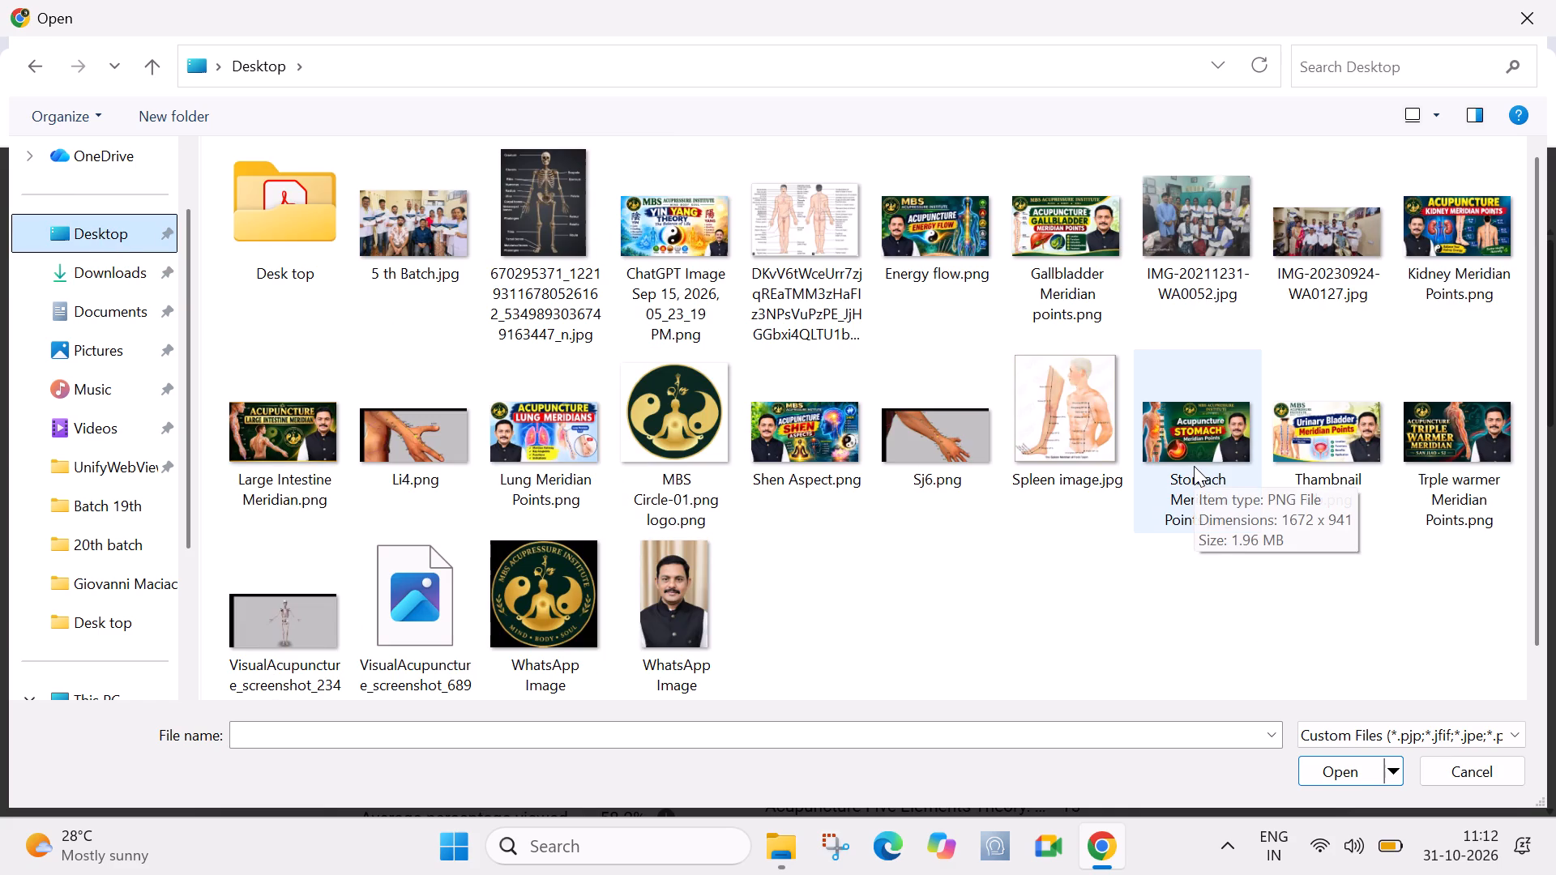
left_click(1025, 216)
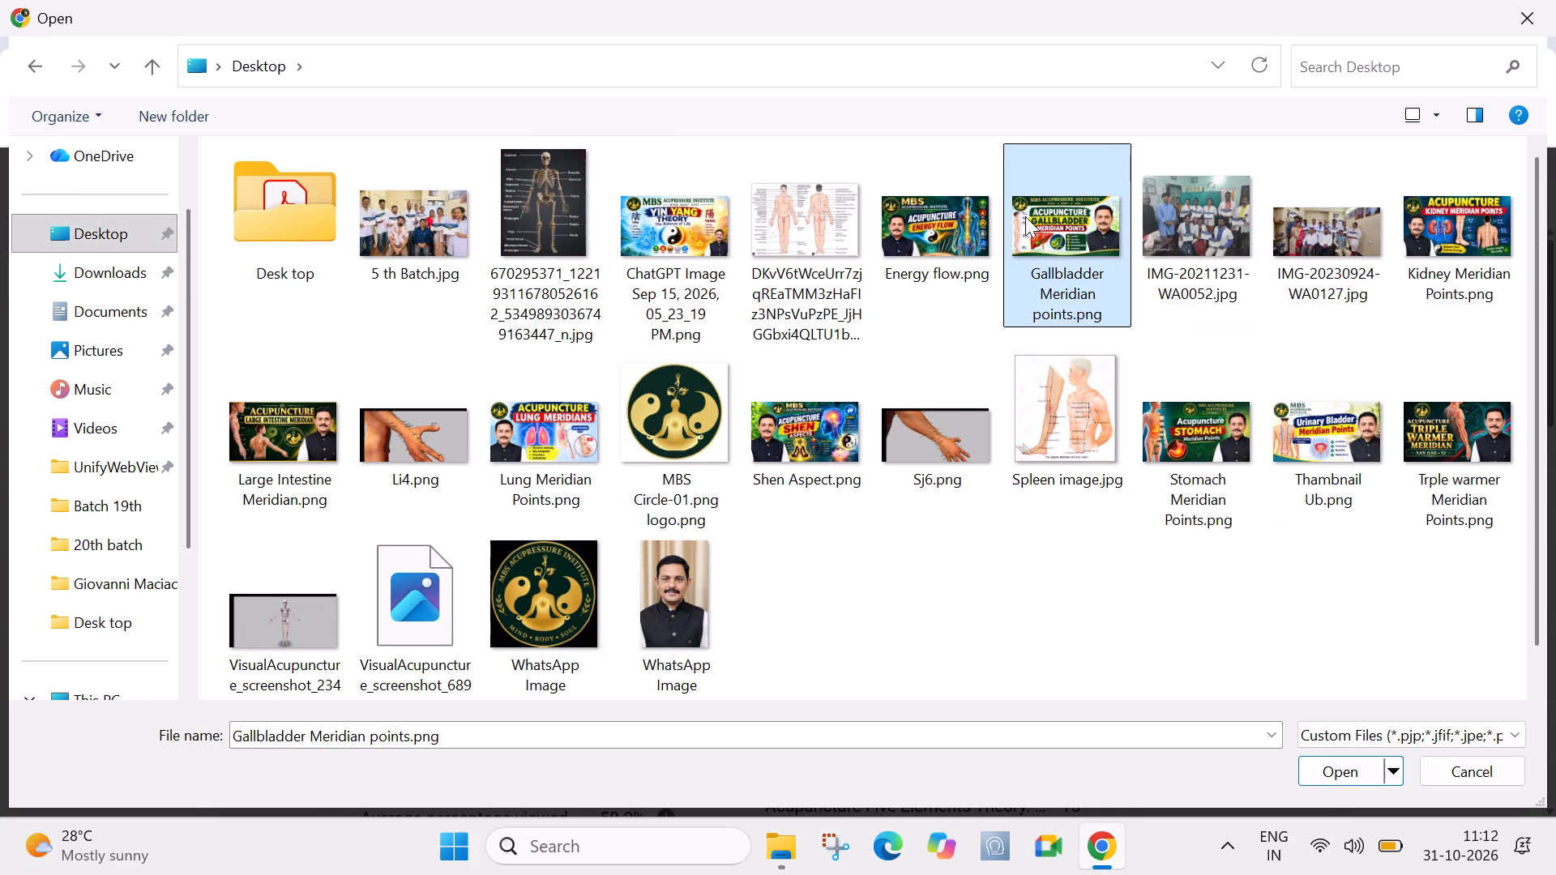
left_click(1336, 776)
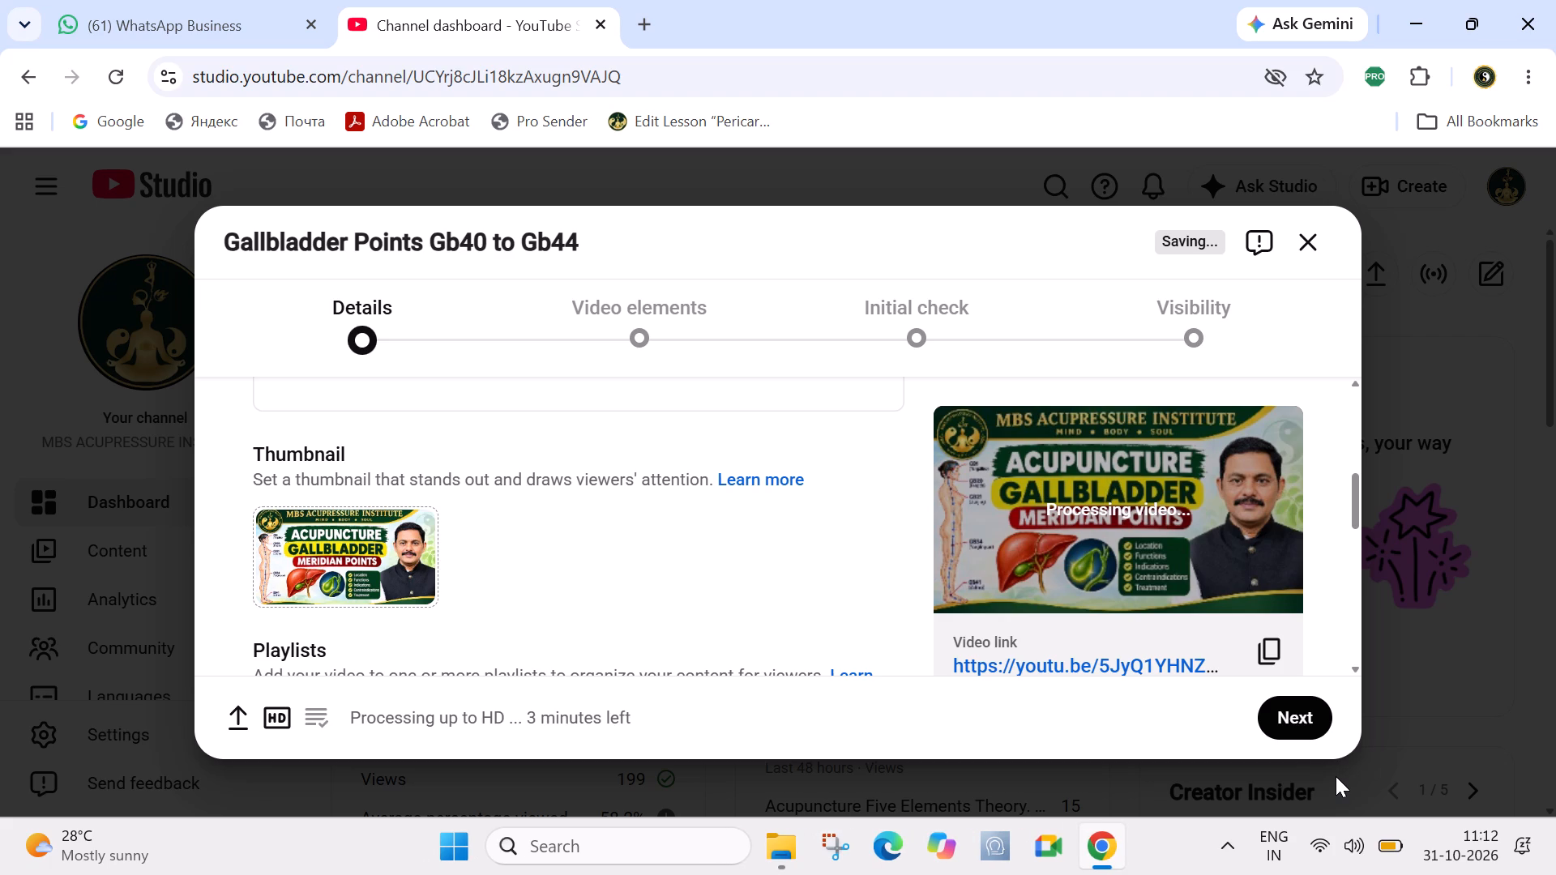
Set the video's audience to "No, it's not made for kids".
double_click(1356, 665)
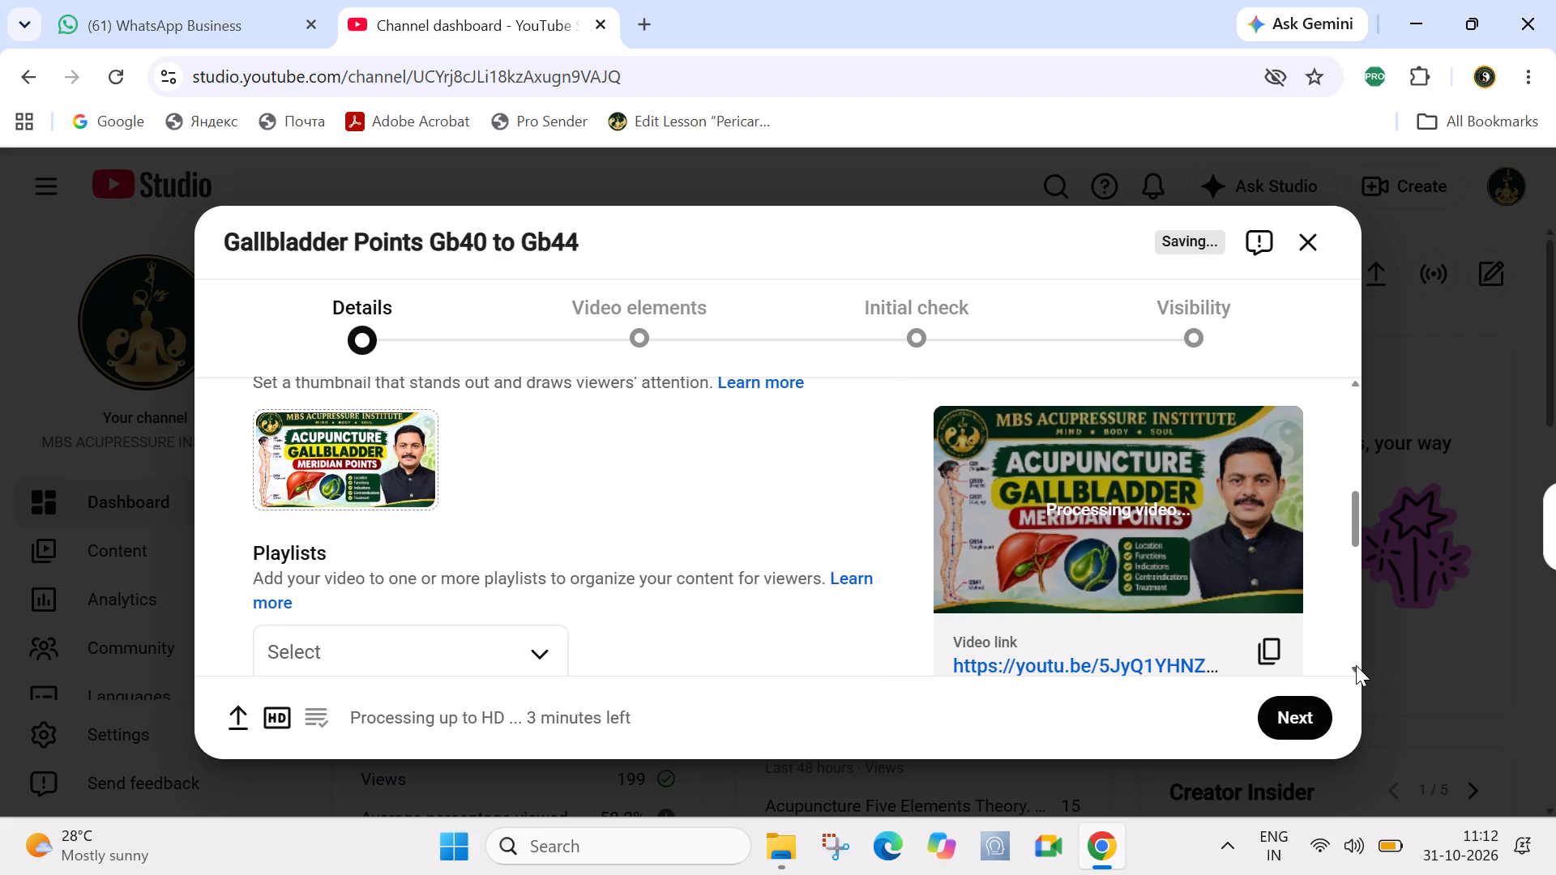
left_click(1356, 665)
double_click(1356, 665)
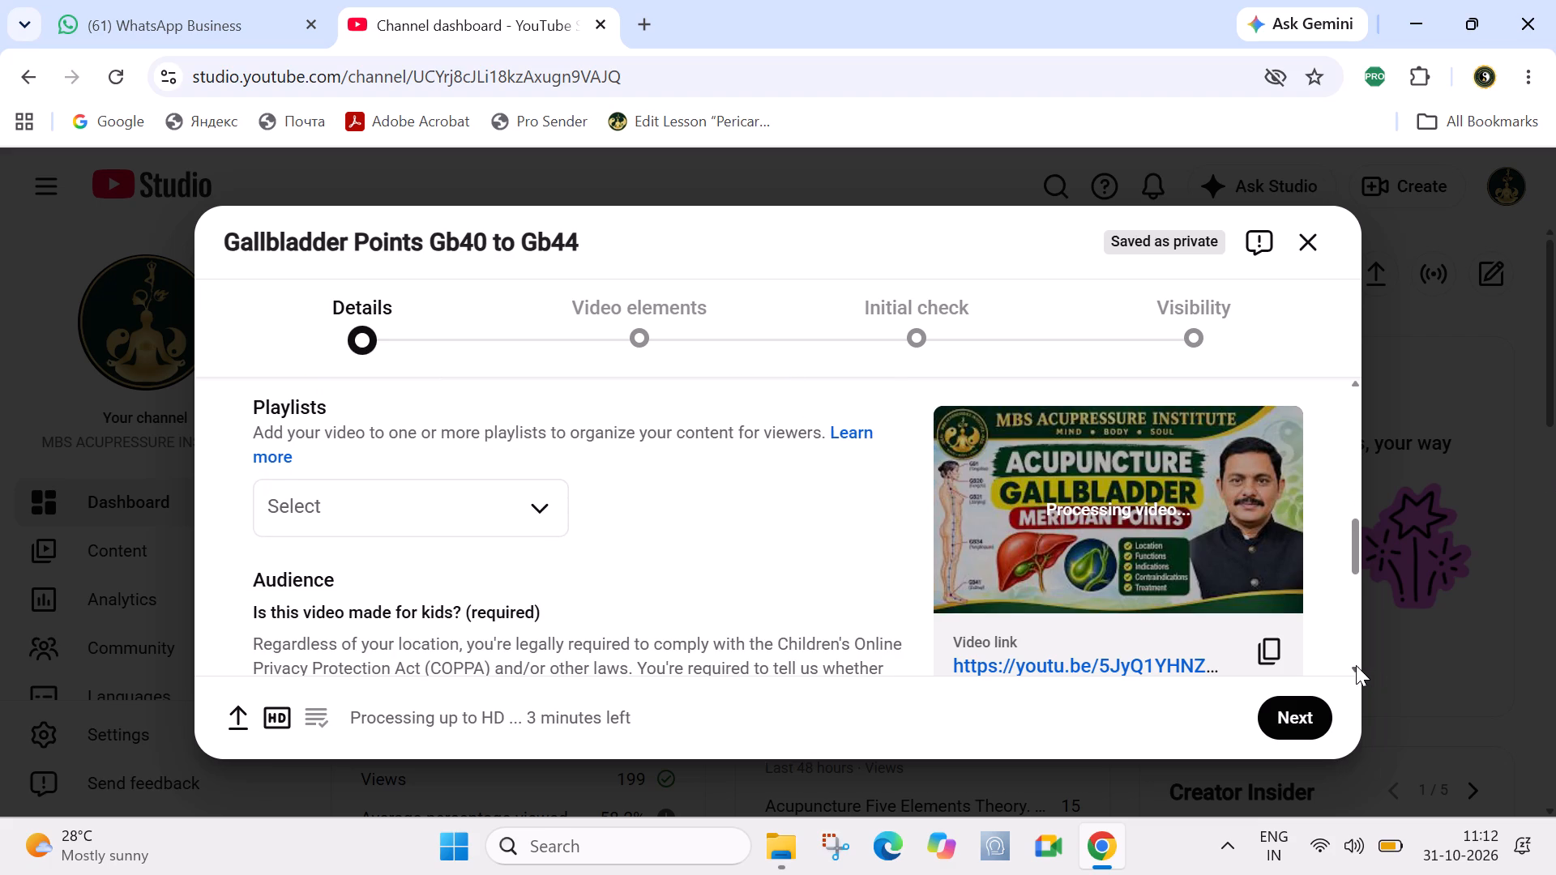
double_click(1356, 665)
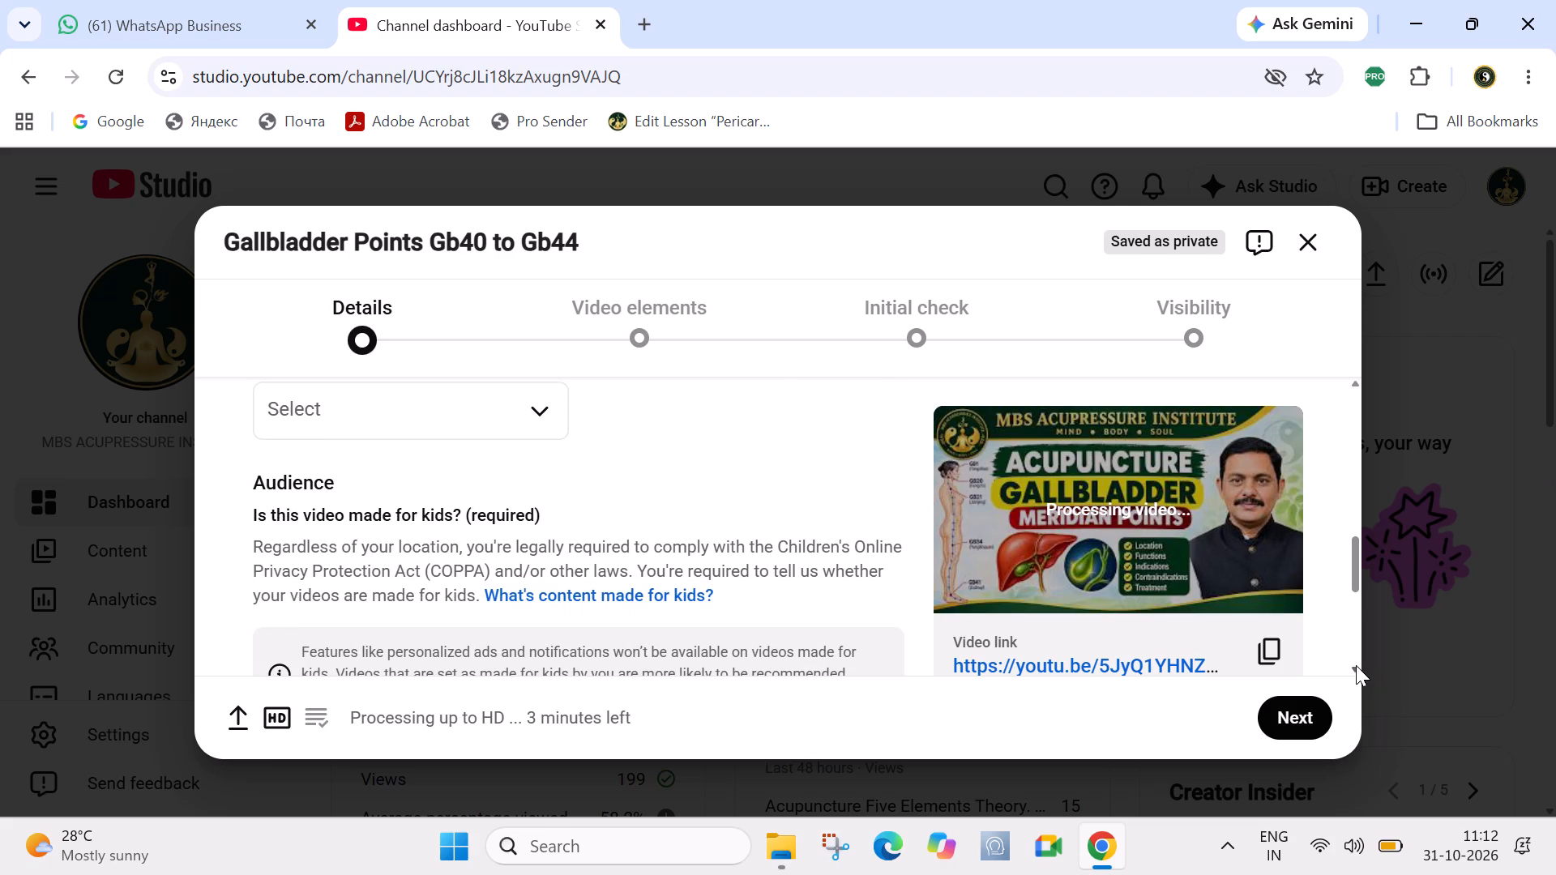
triple_click(1356, 665)
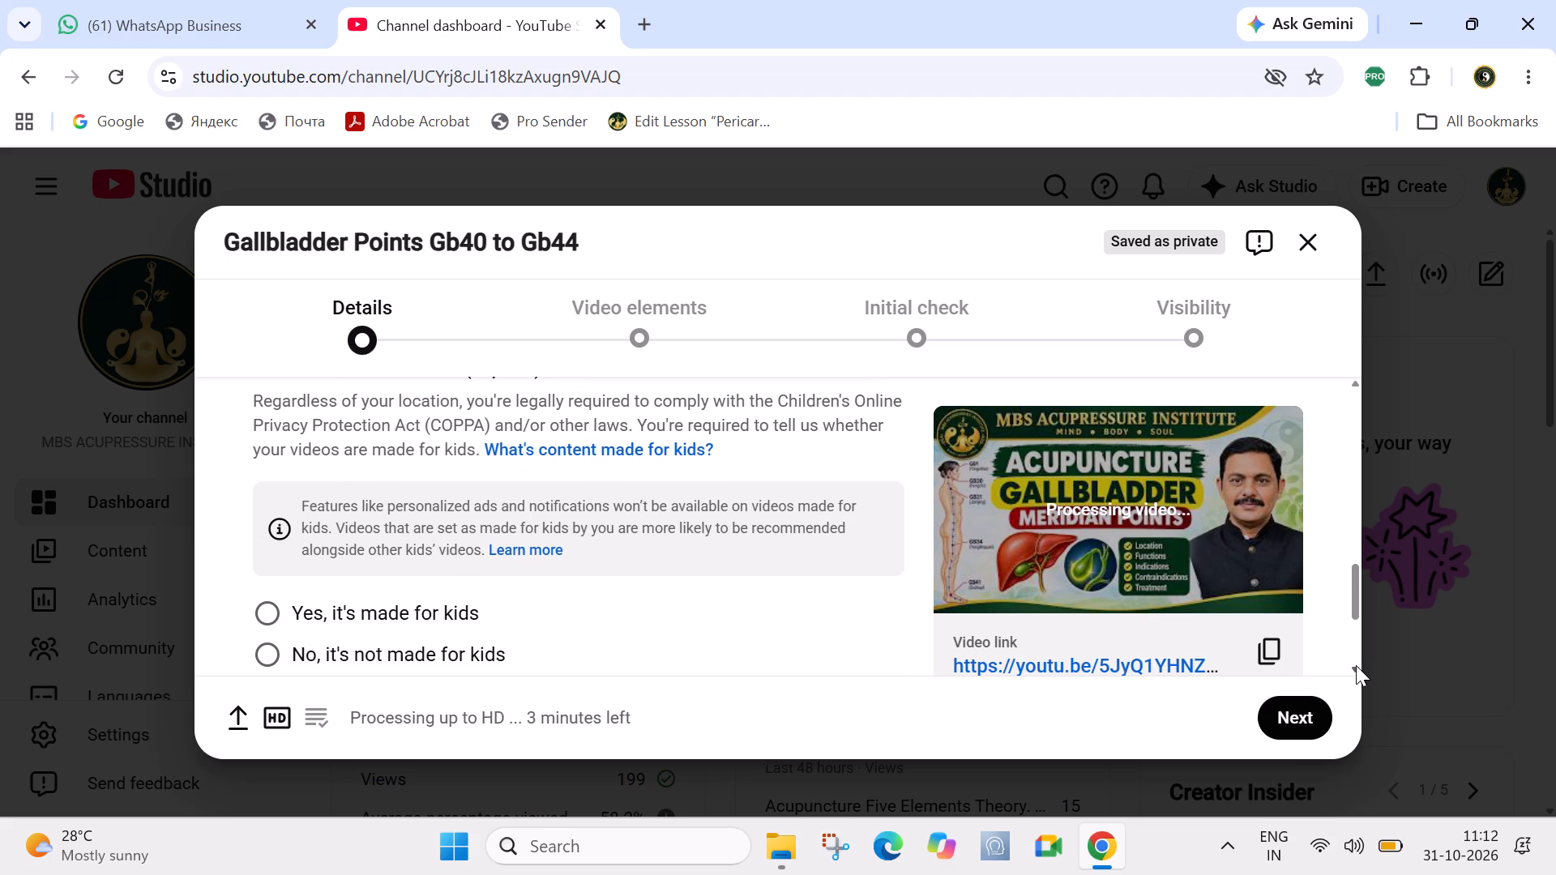
left_click(1356, 665)
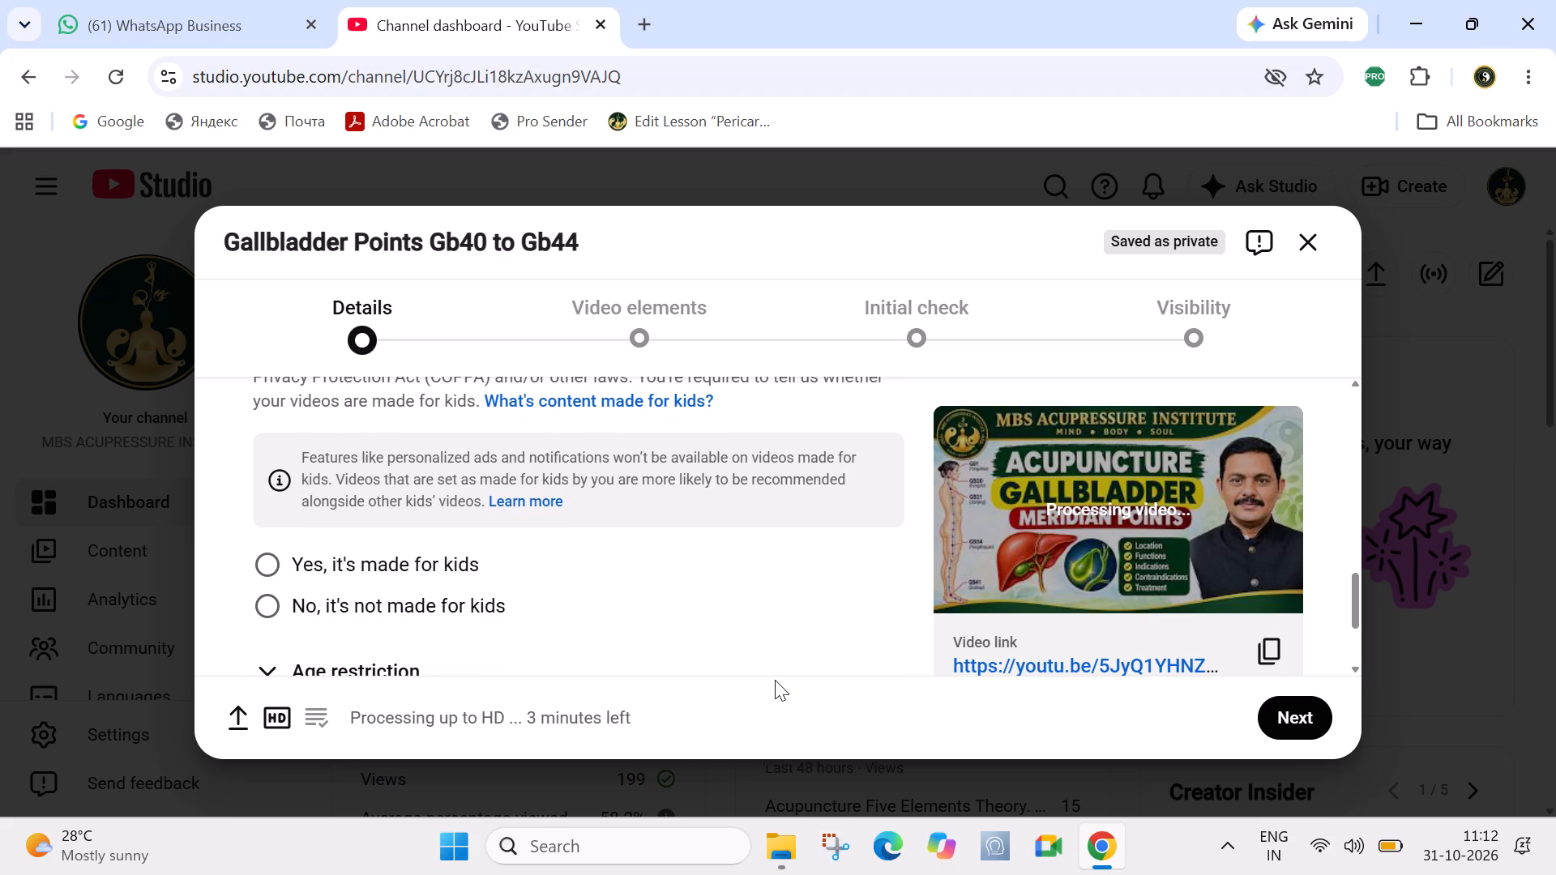
left_click(264, 607)
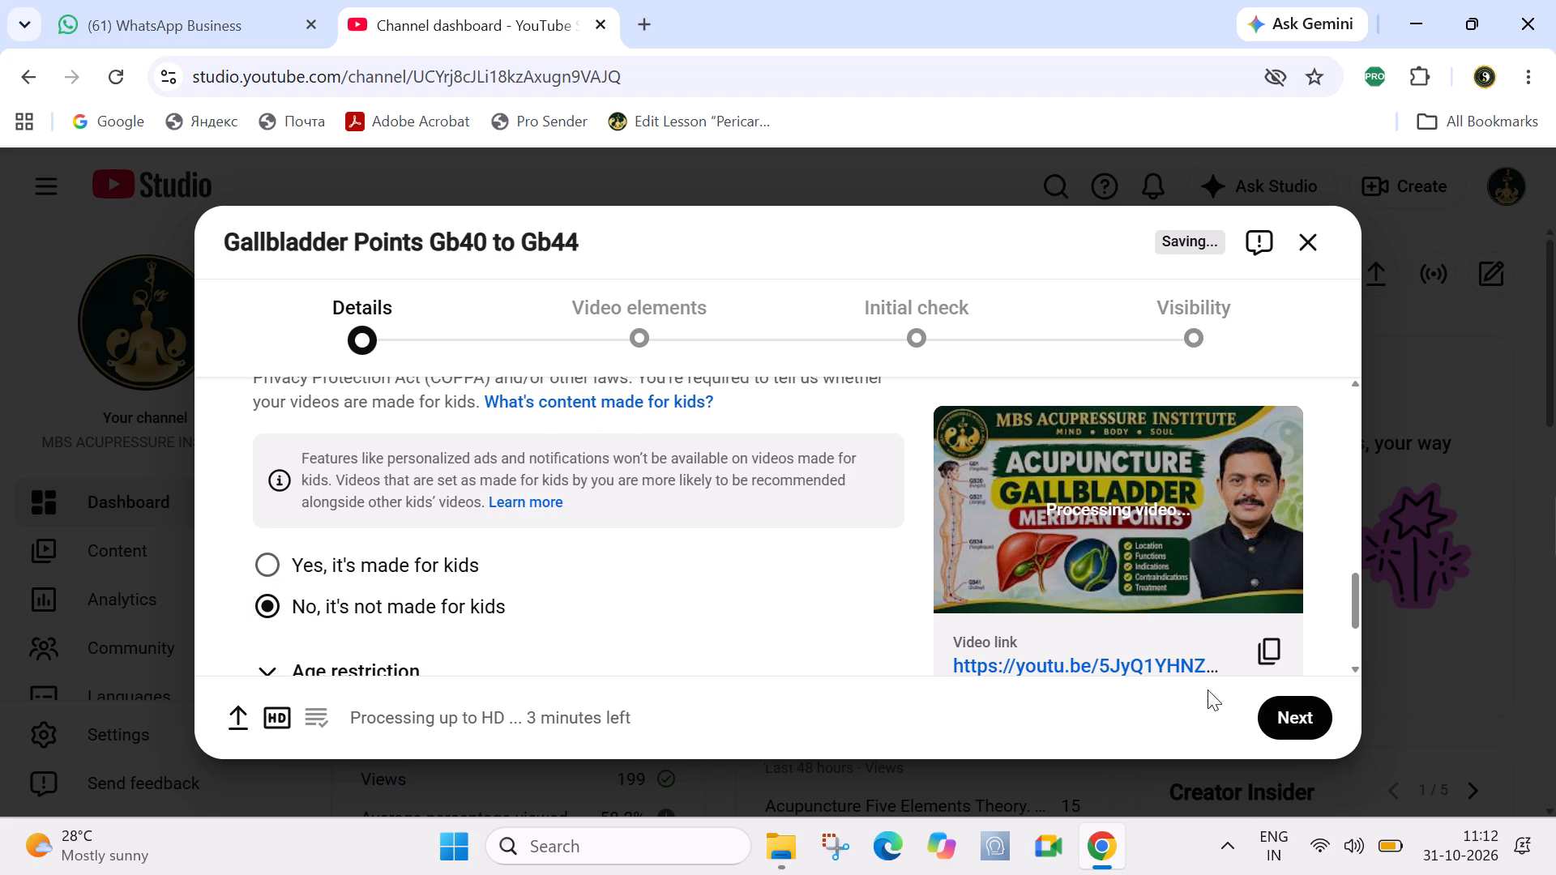
Go through the rest of the video details and advance to the Video elements stage.
double_click(1355, 670)
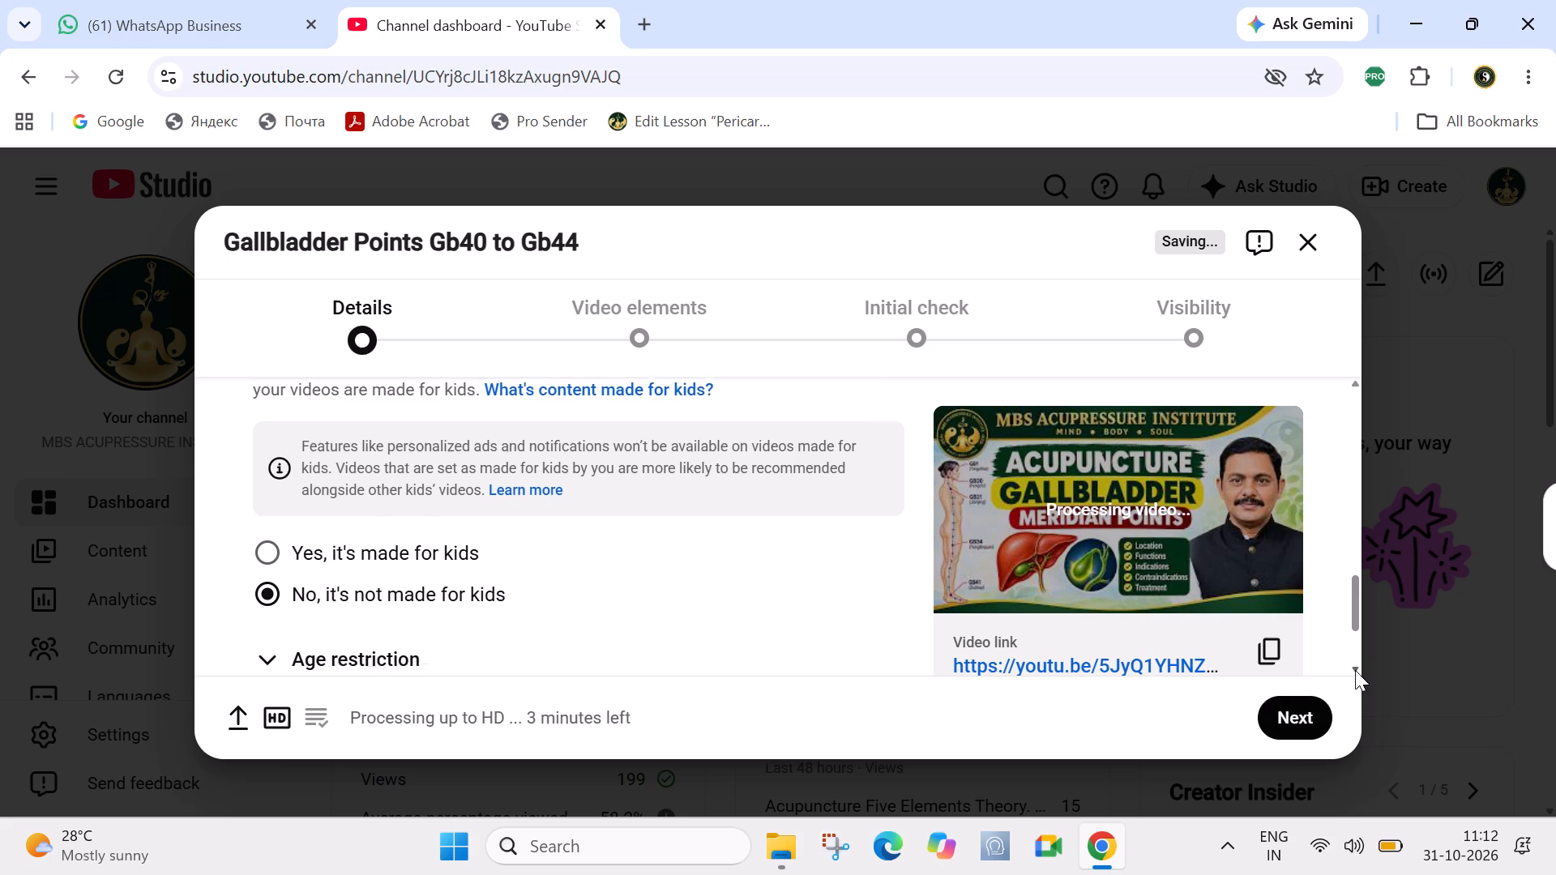
left_click(1355, 670)
double_click(1355, 670)
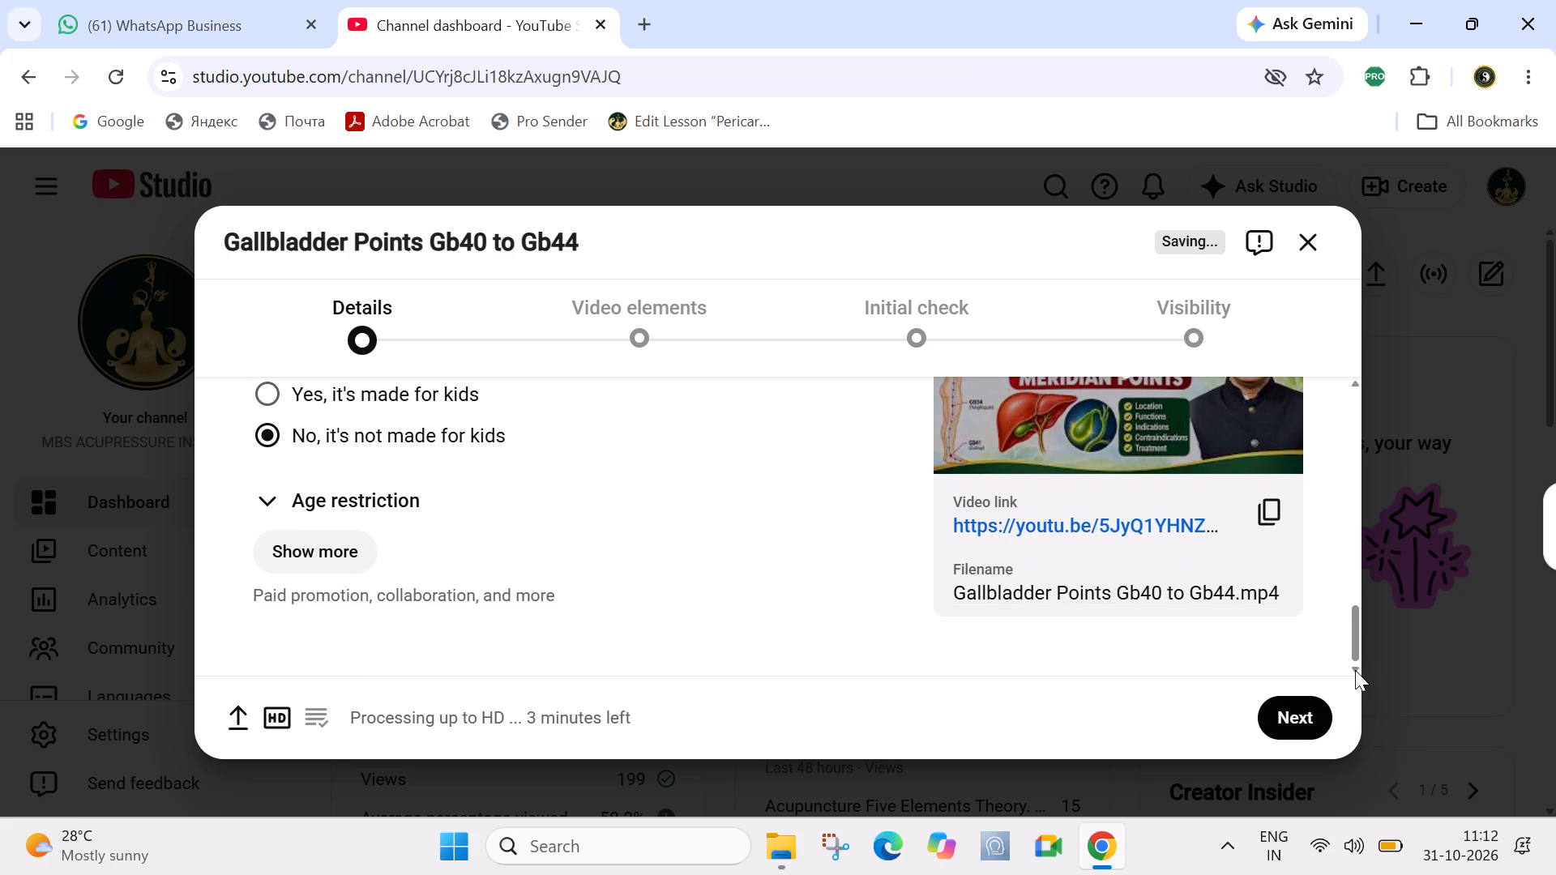
left_click(1355, 670)
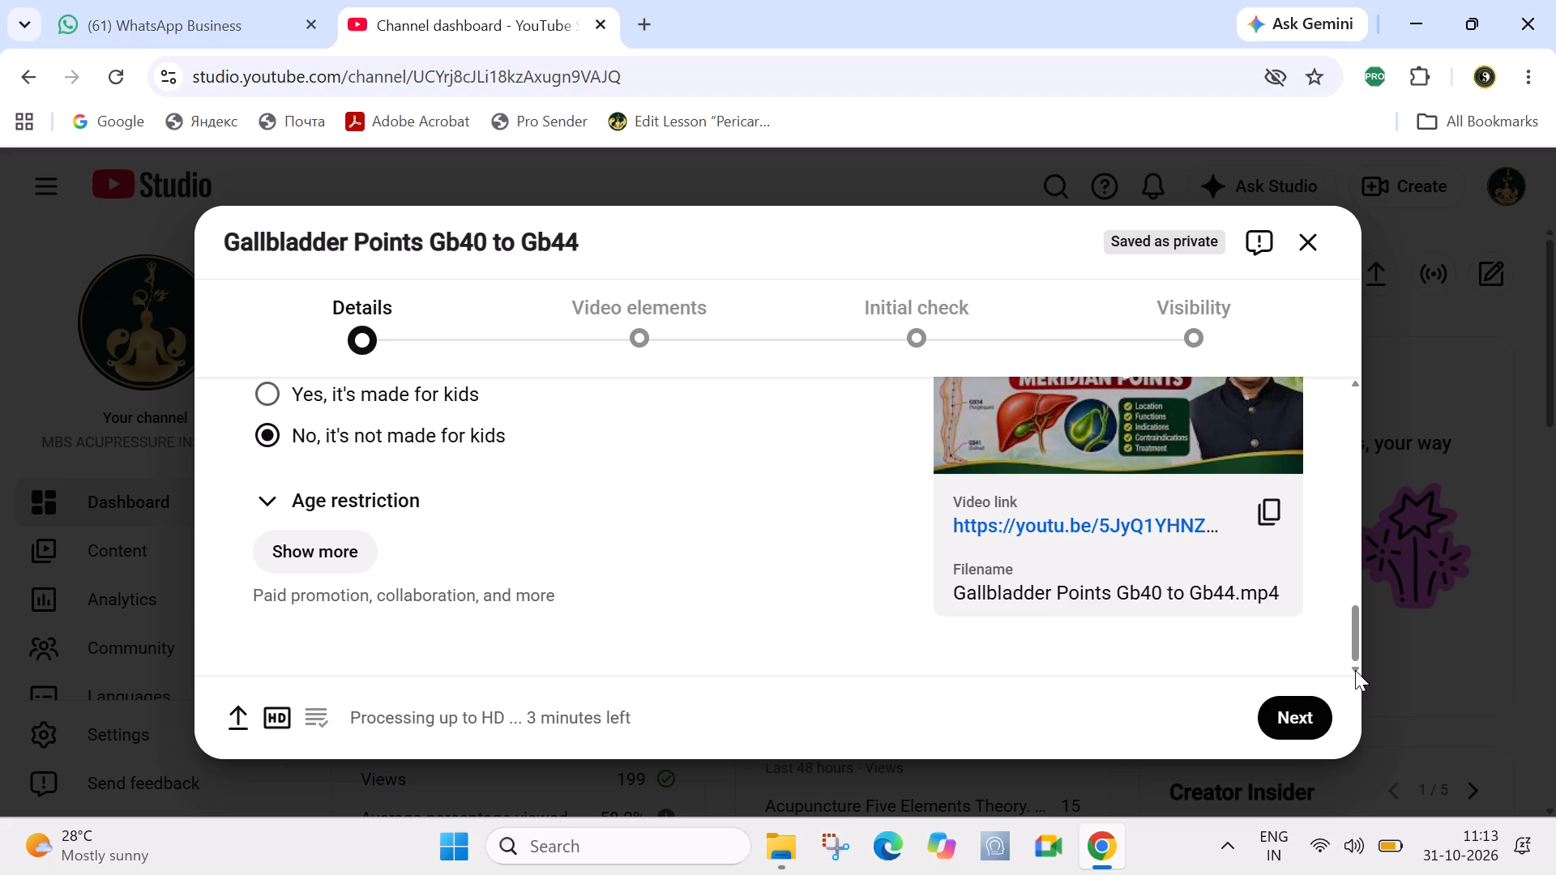
left_click(1293, 715)
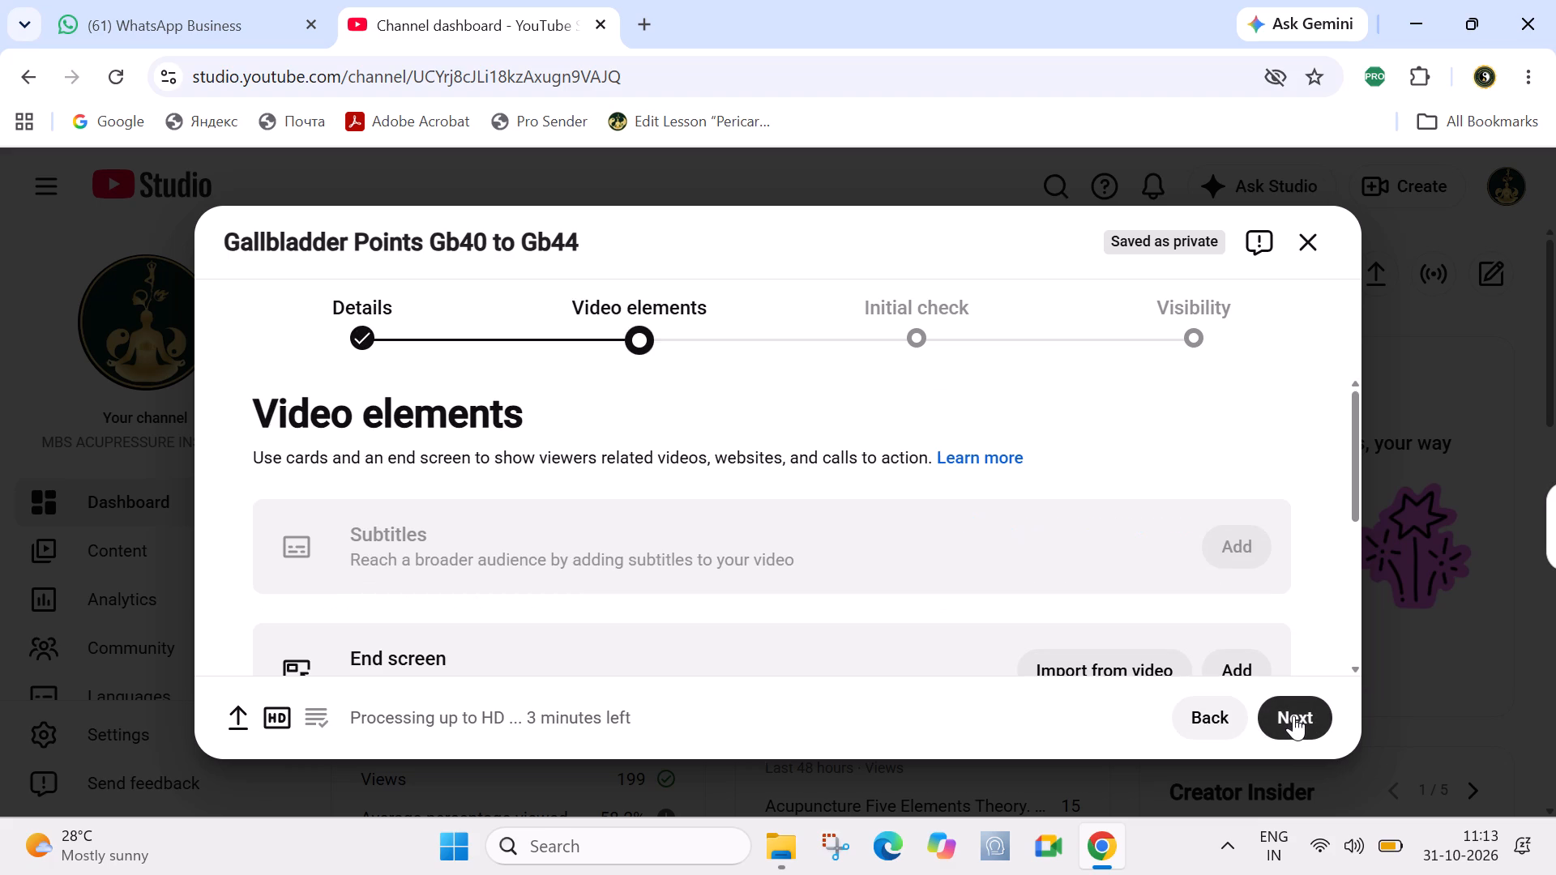
Go through the Video elements options without adding any and advance to the Initial check stage.
triple_click(1351, 668)
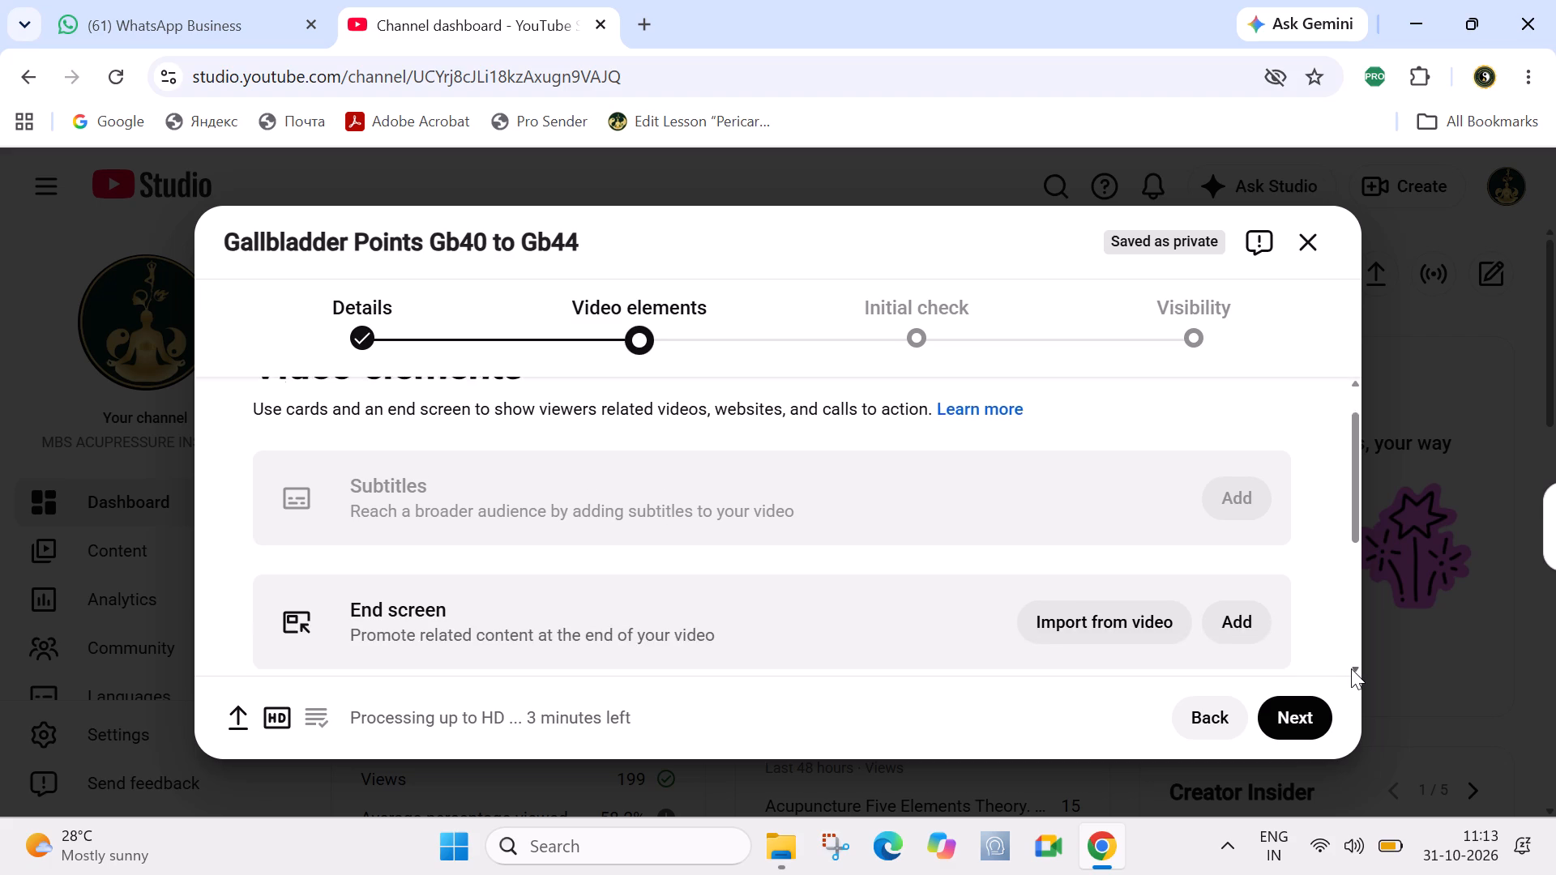
triple_click(1351, 668)
double_click(1351, 668)
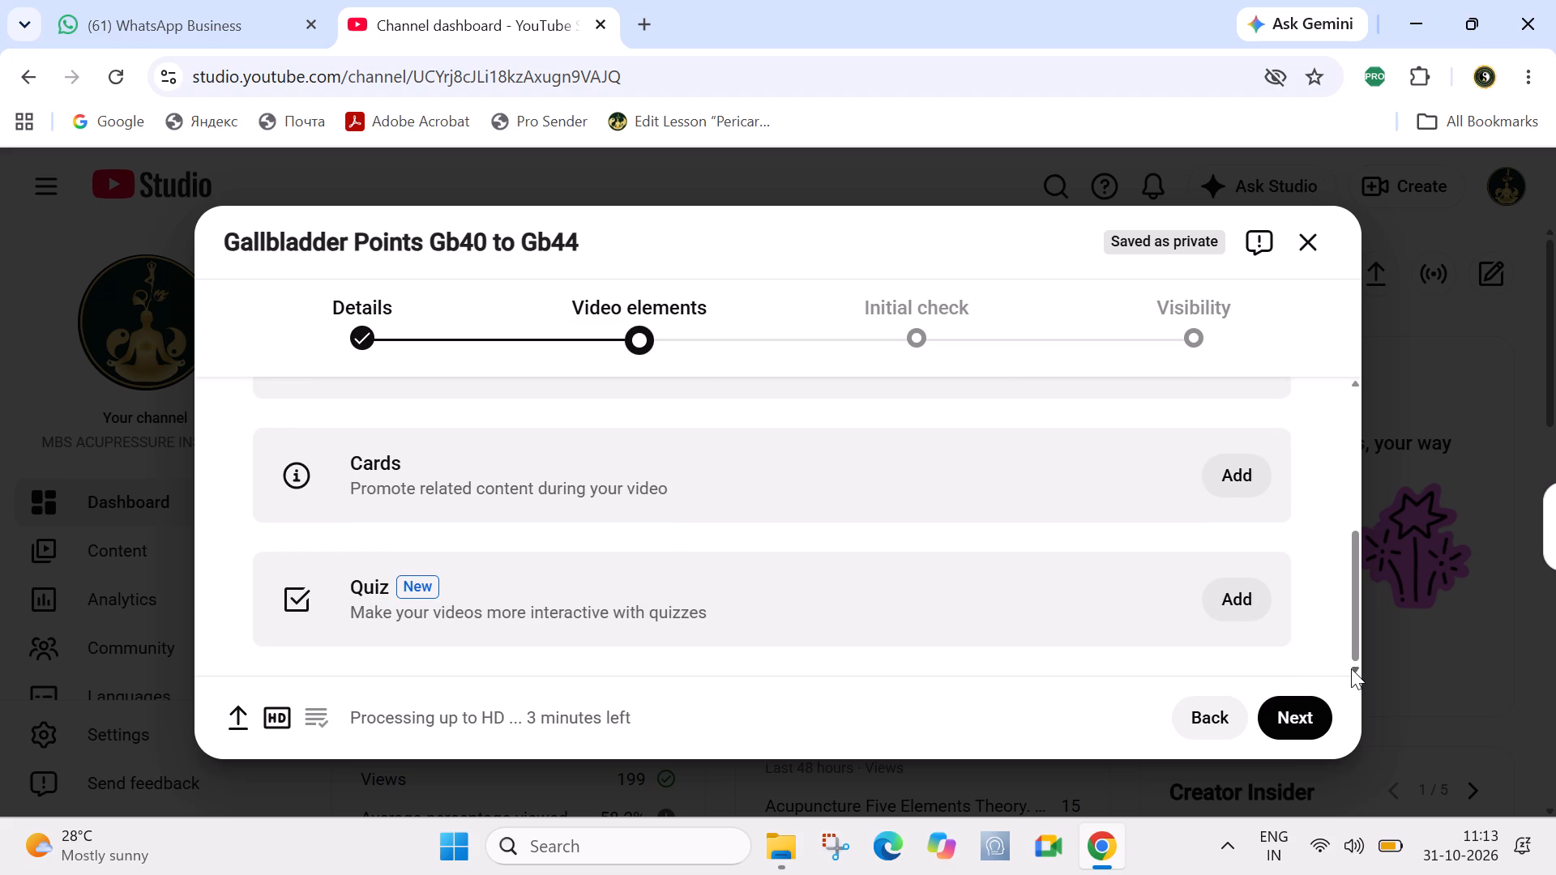
left_click(1300, 729)
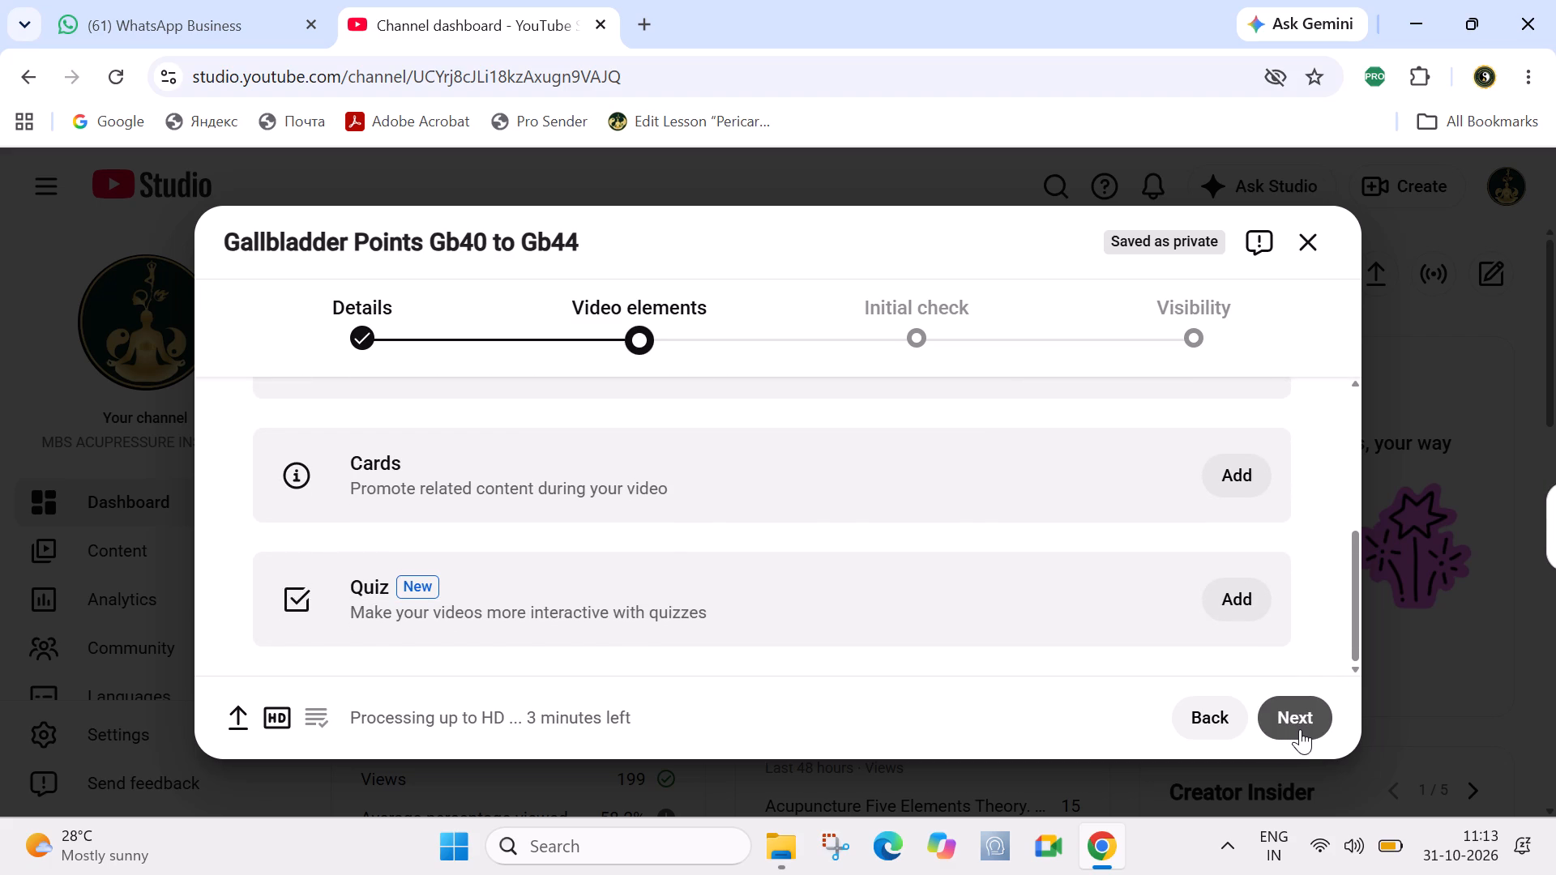
Review the Copyright and Community Guidelines sections of the Initial check.
triple_click(1357, 666)
triple_click(1357, 666)
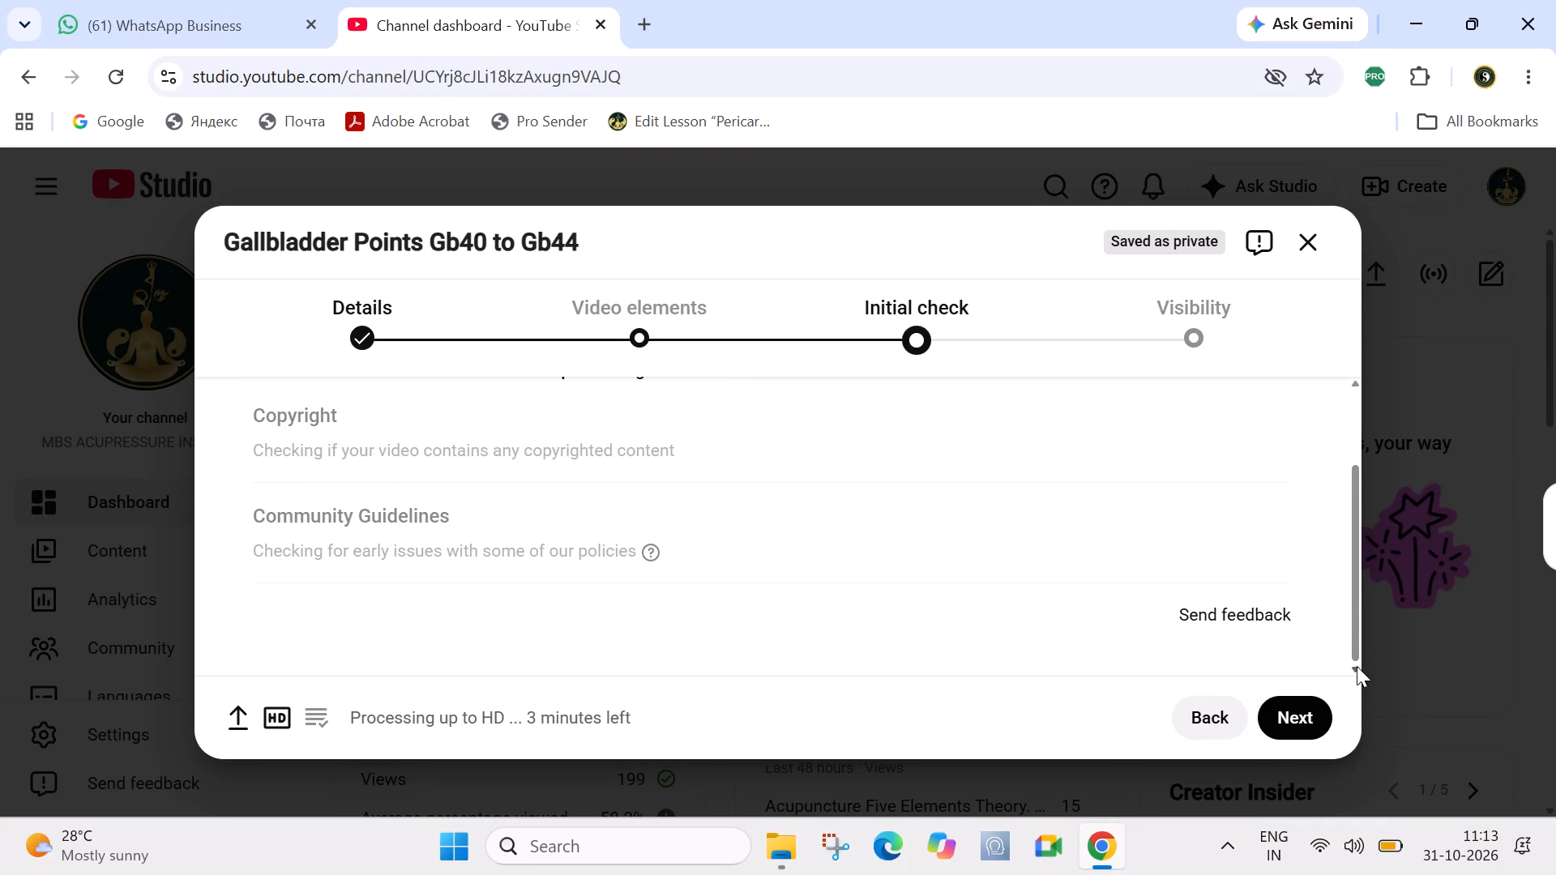
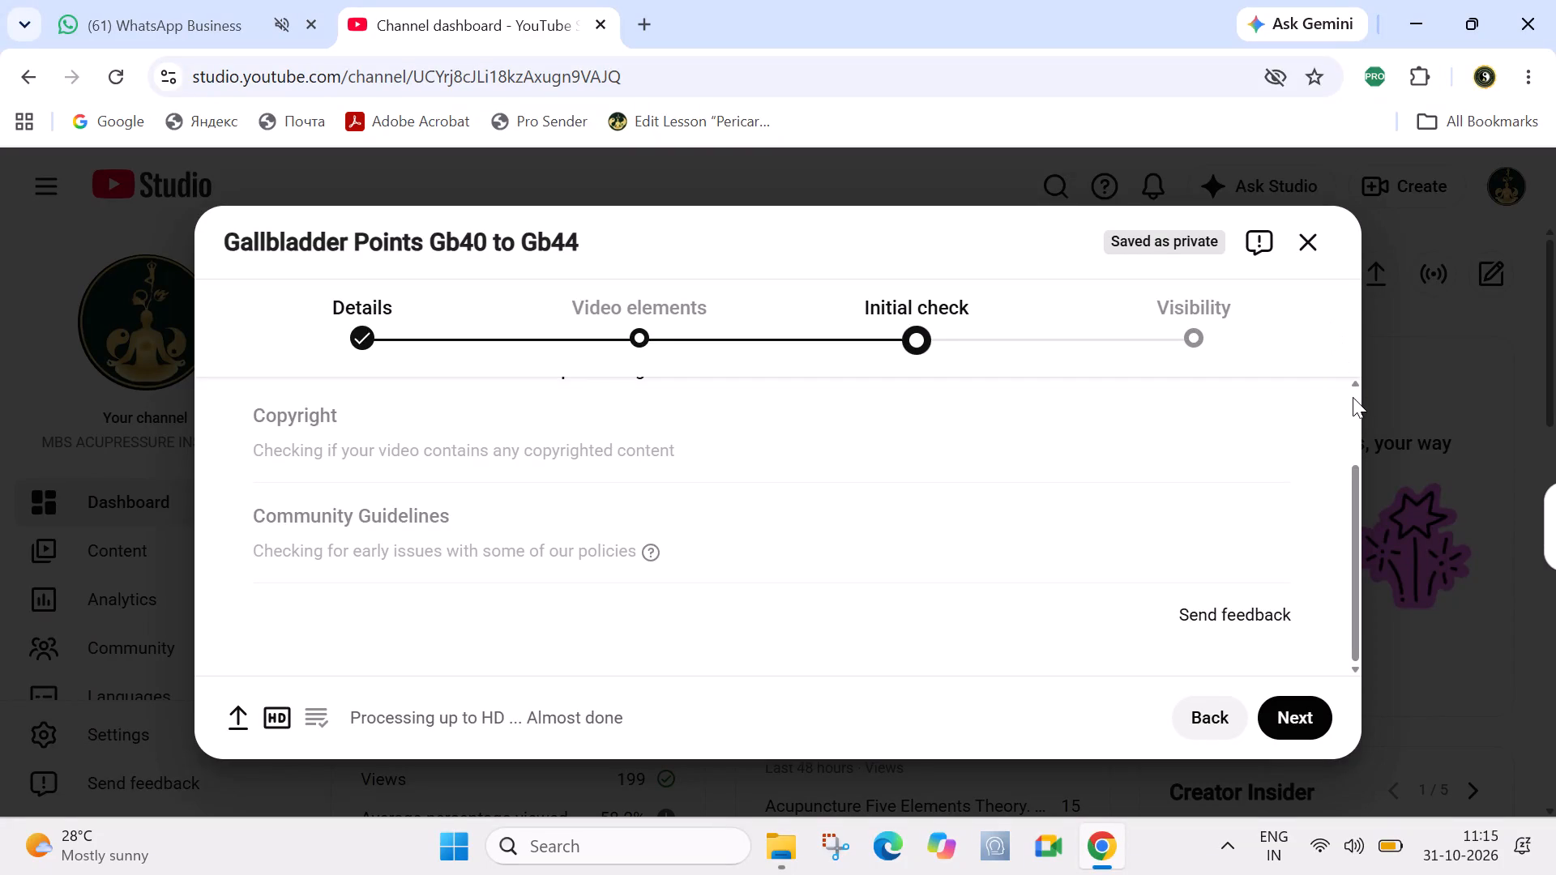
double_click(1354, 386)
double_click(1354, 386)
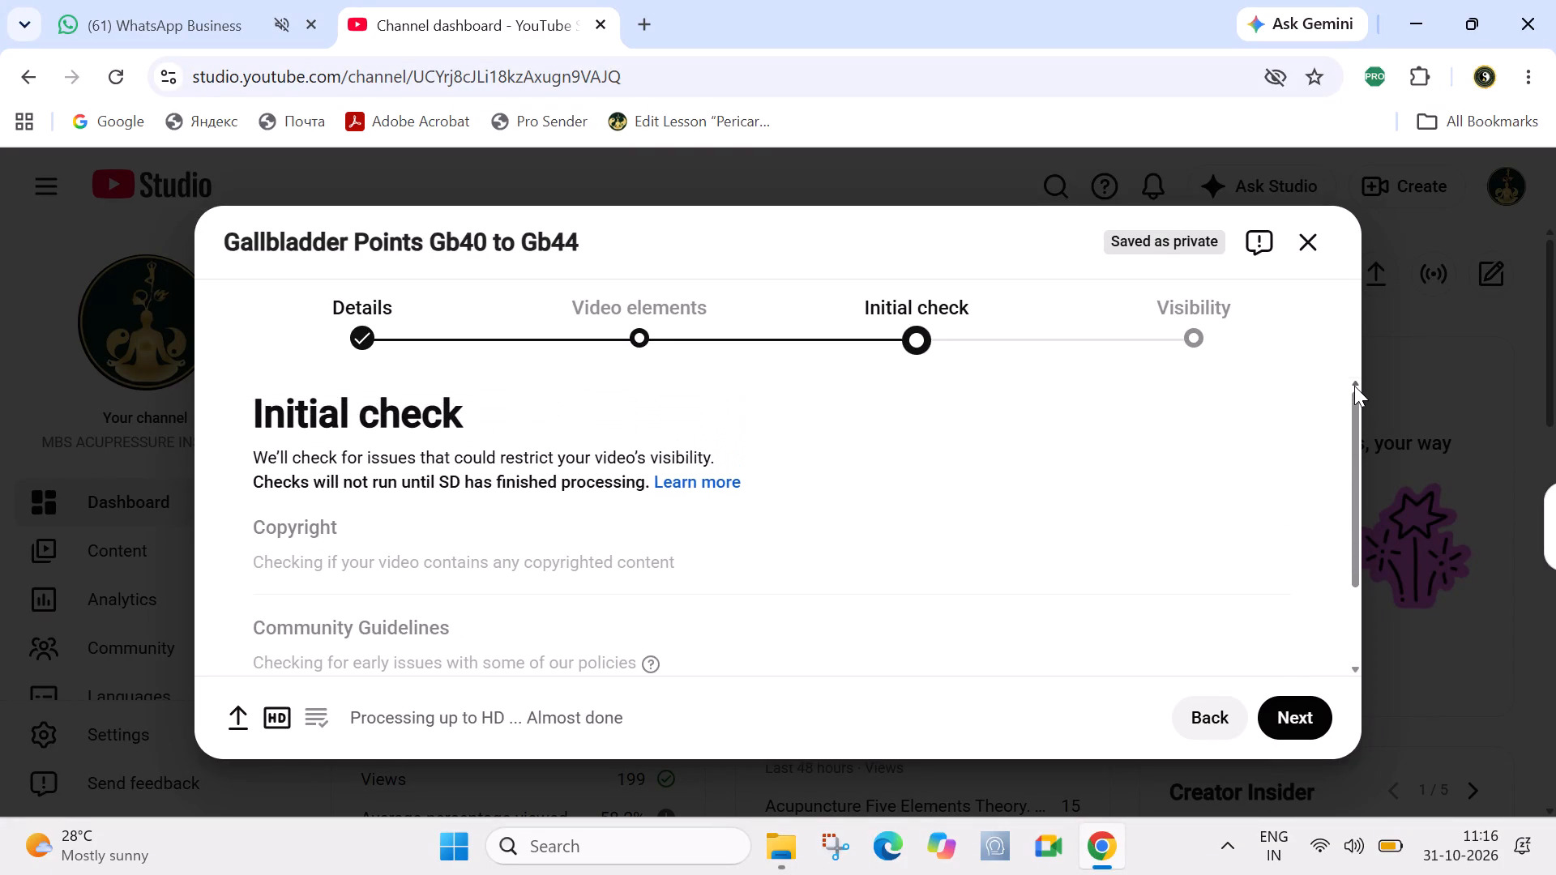
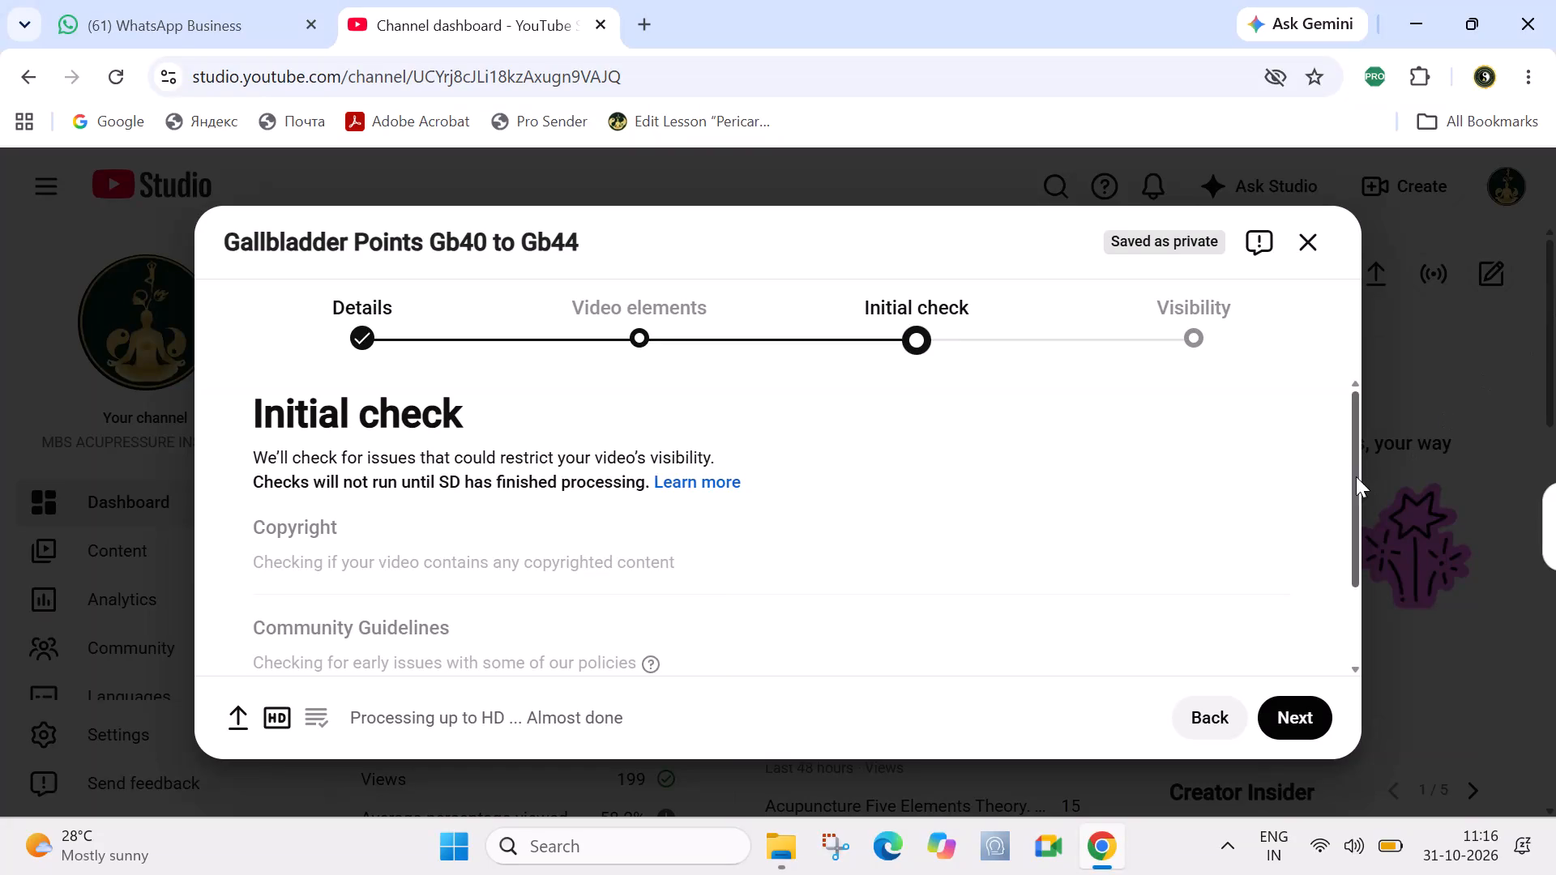
Review the Copyright and Community Guidelines sections of the upload's Initial check stage.
triple_click(1356, 667)
left_click(1356, 667)
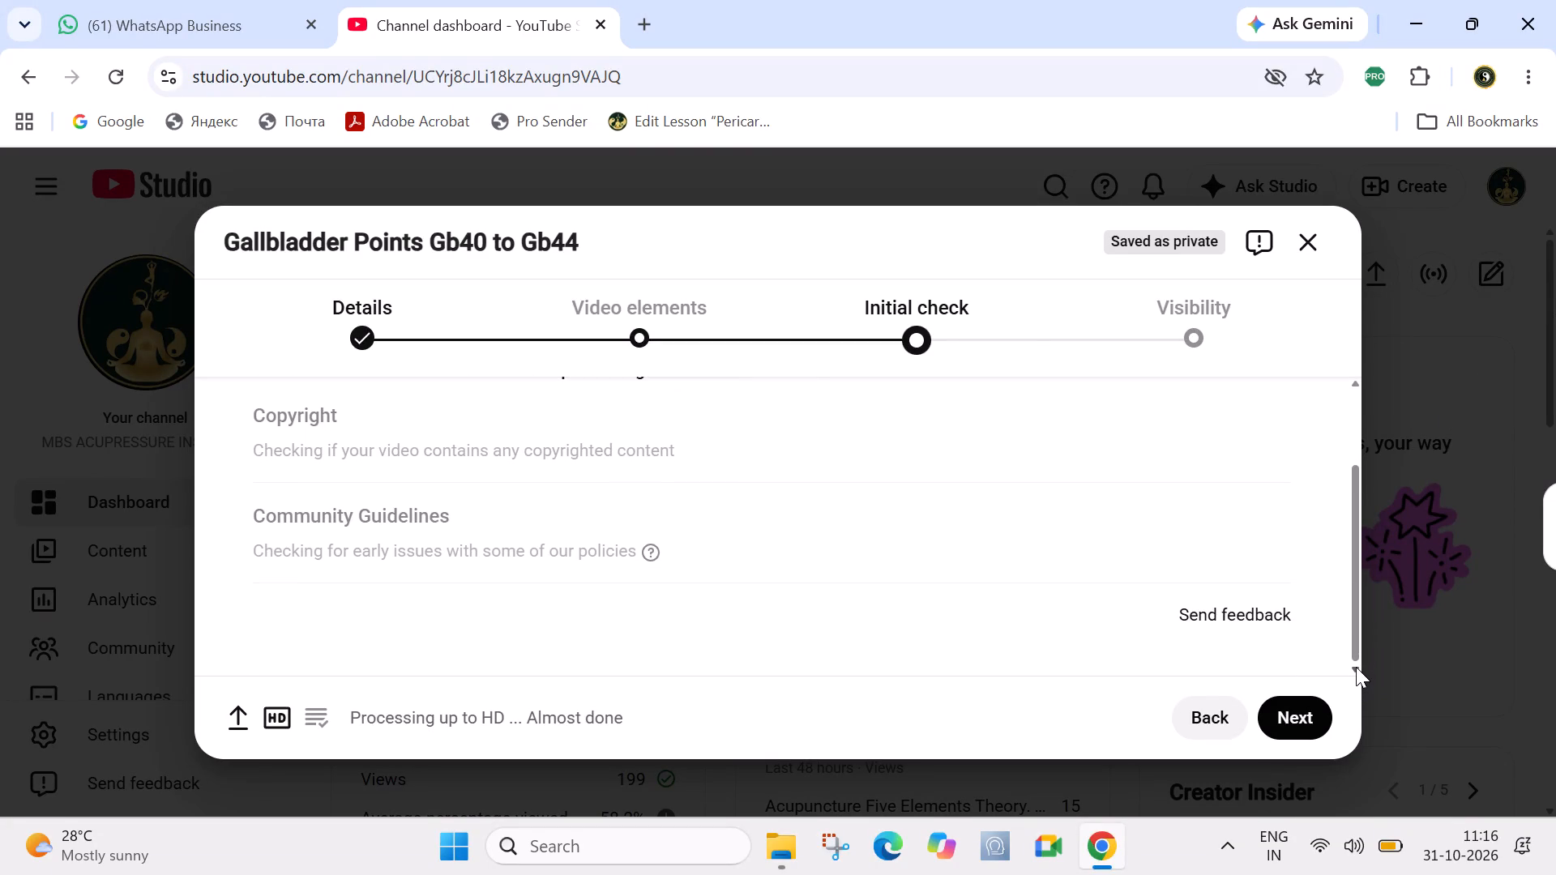
left_click(1354, 309)
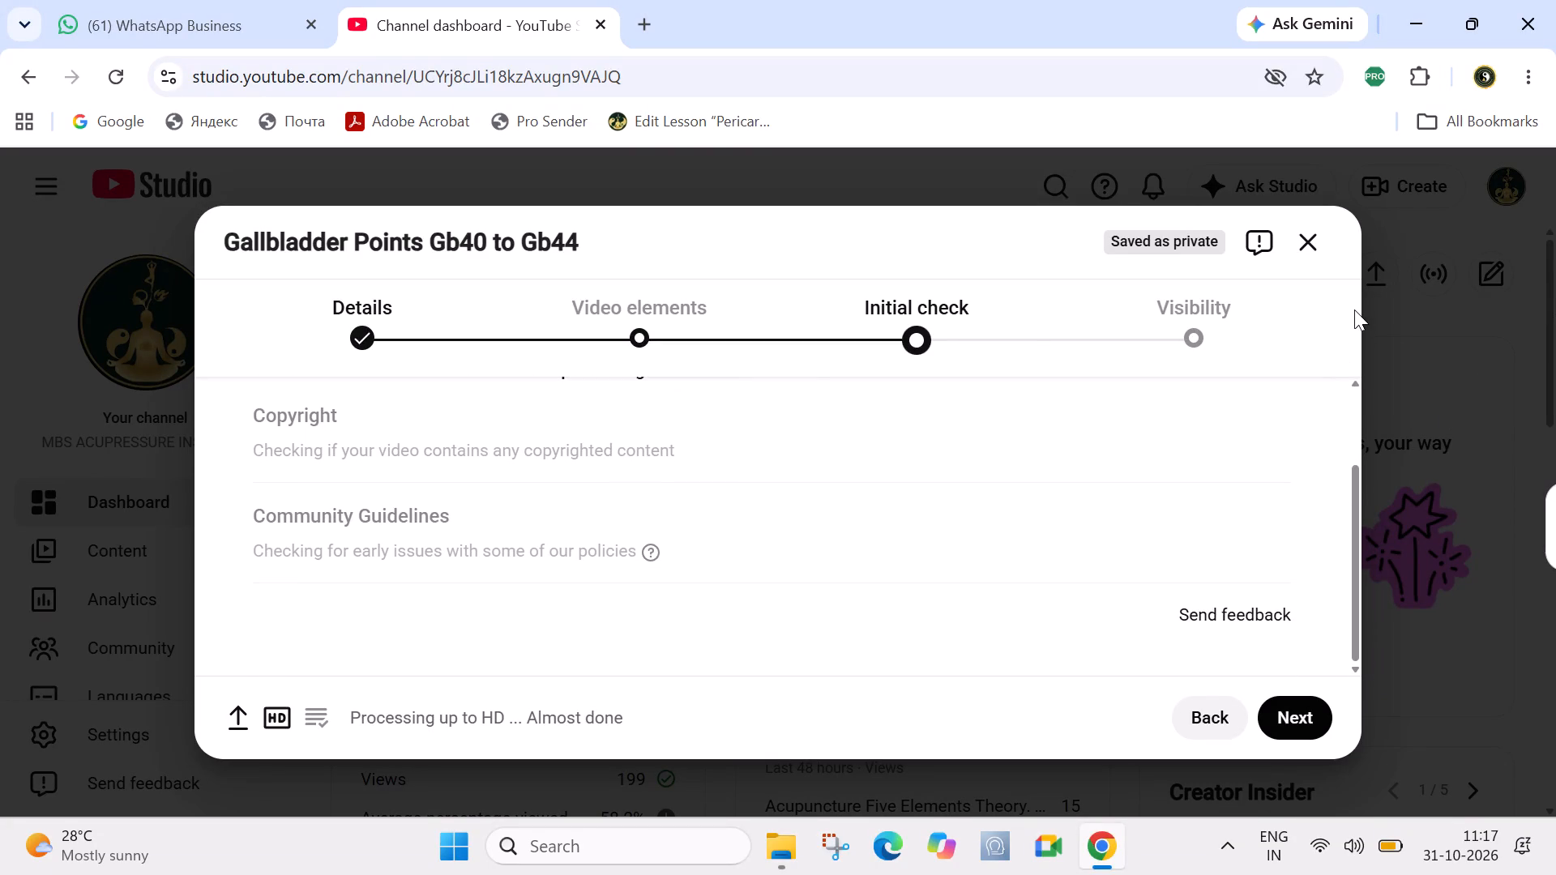
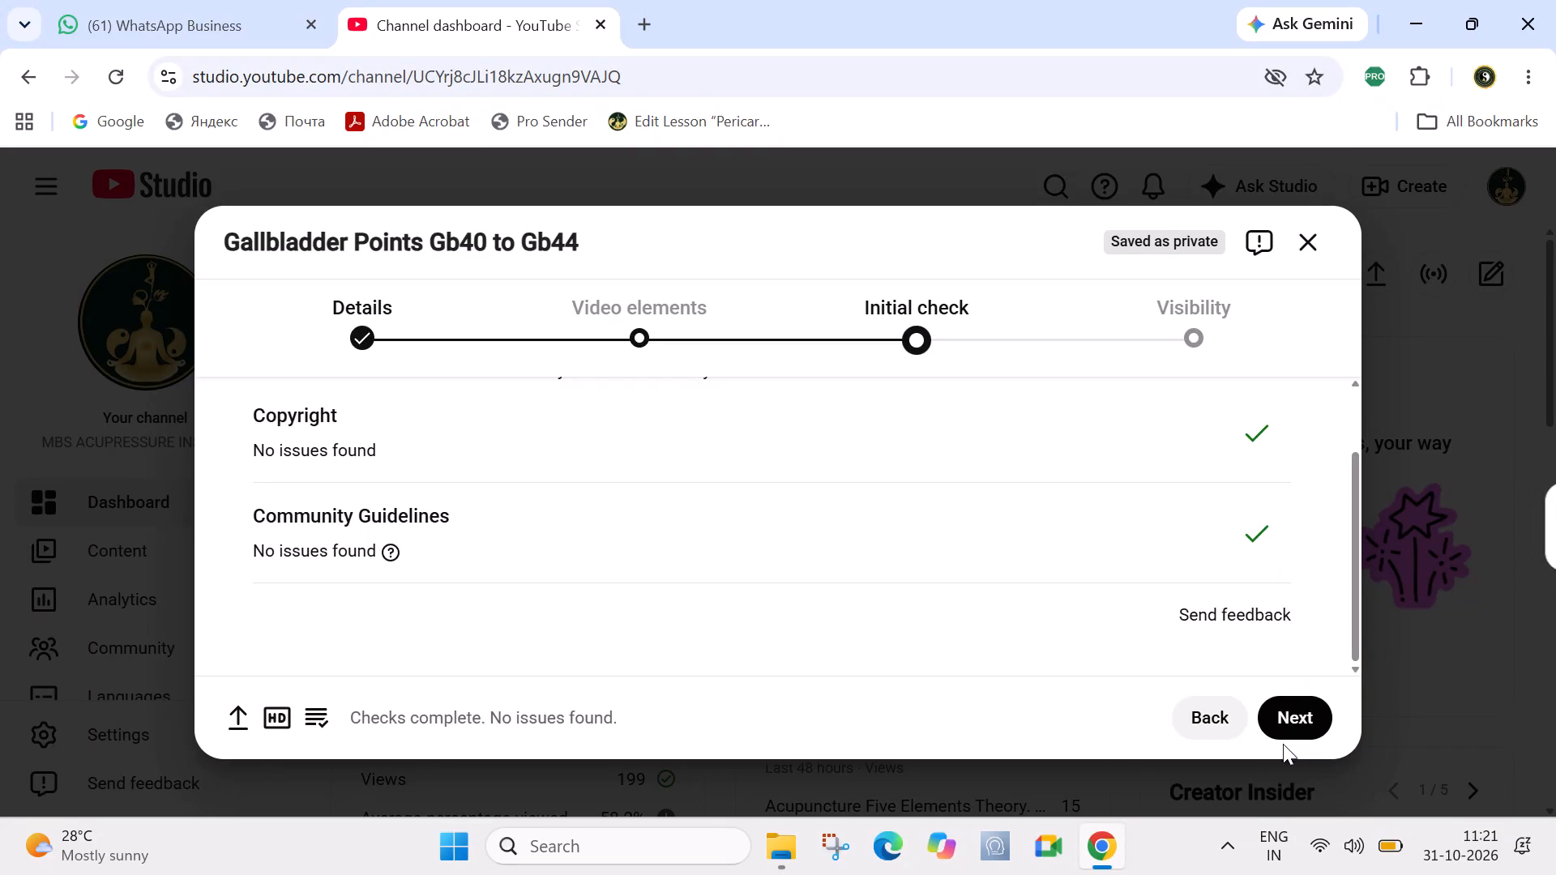
Advance the upload to the Visibility stage, set the video to Unlisted and save it to publish.
left_click(1307, 719)
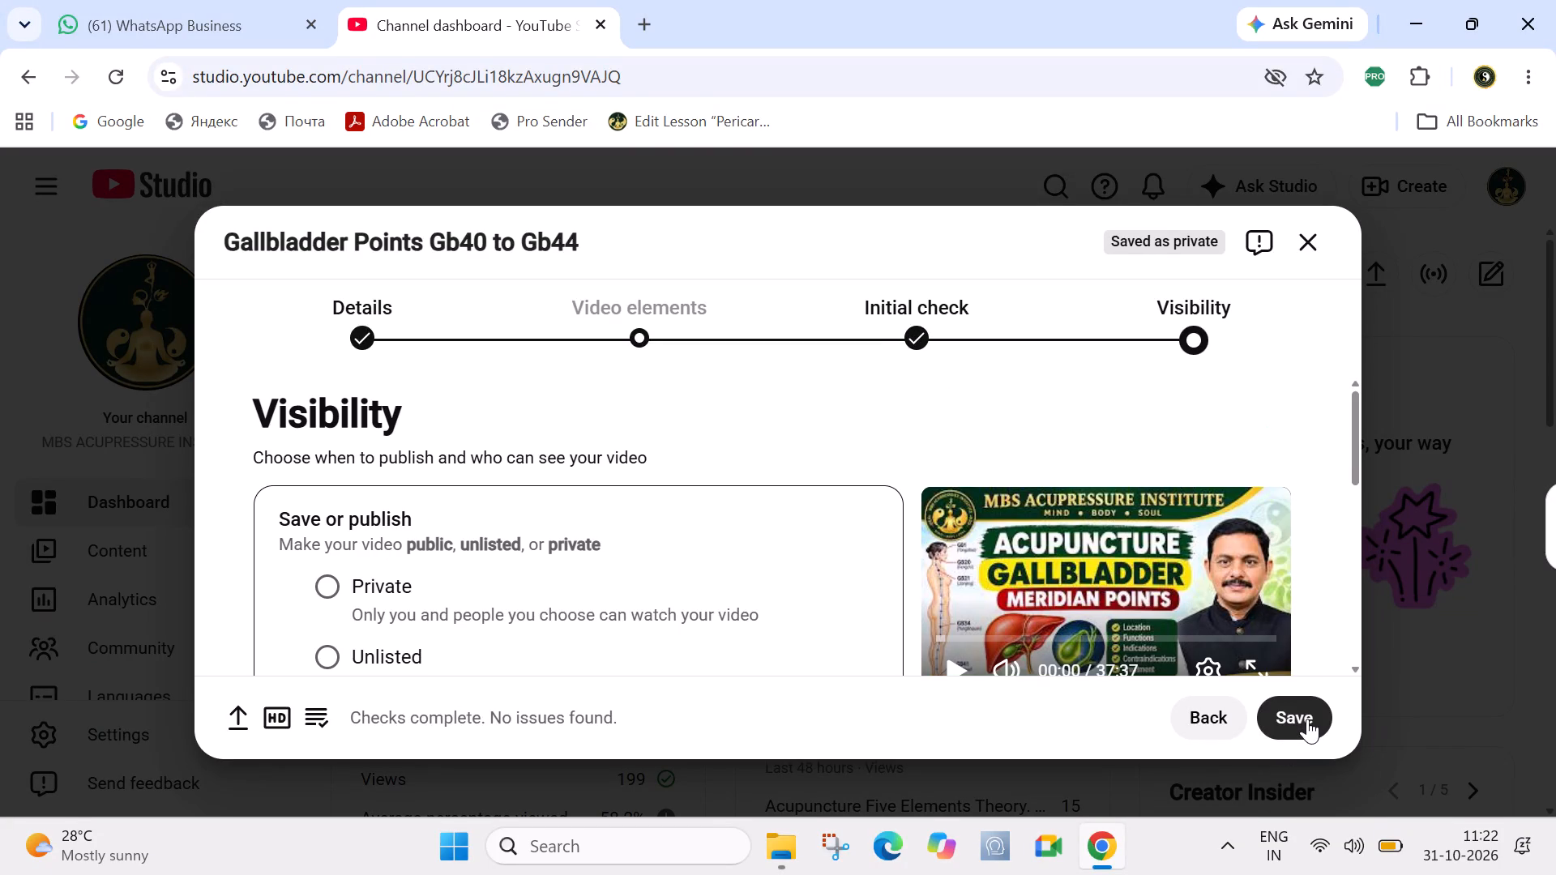
left_click(1354, 669)
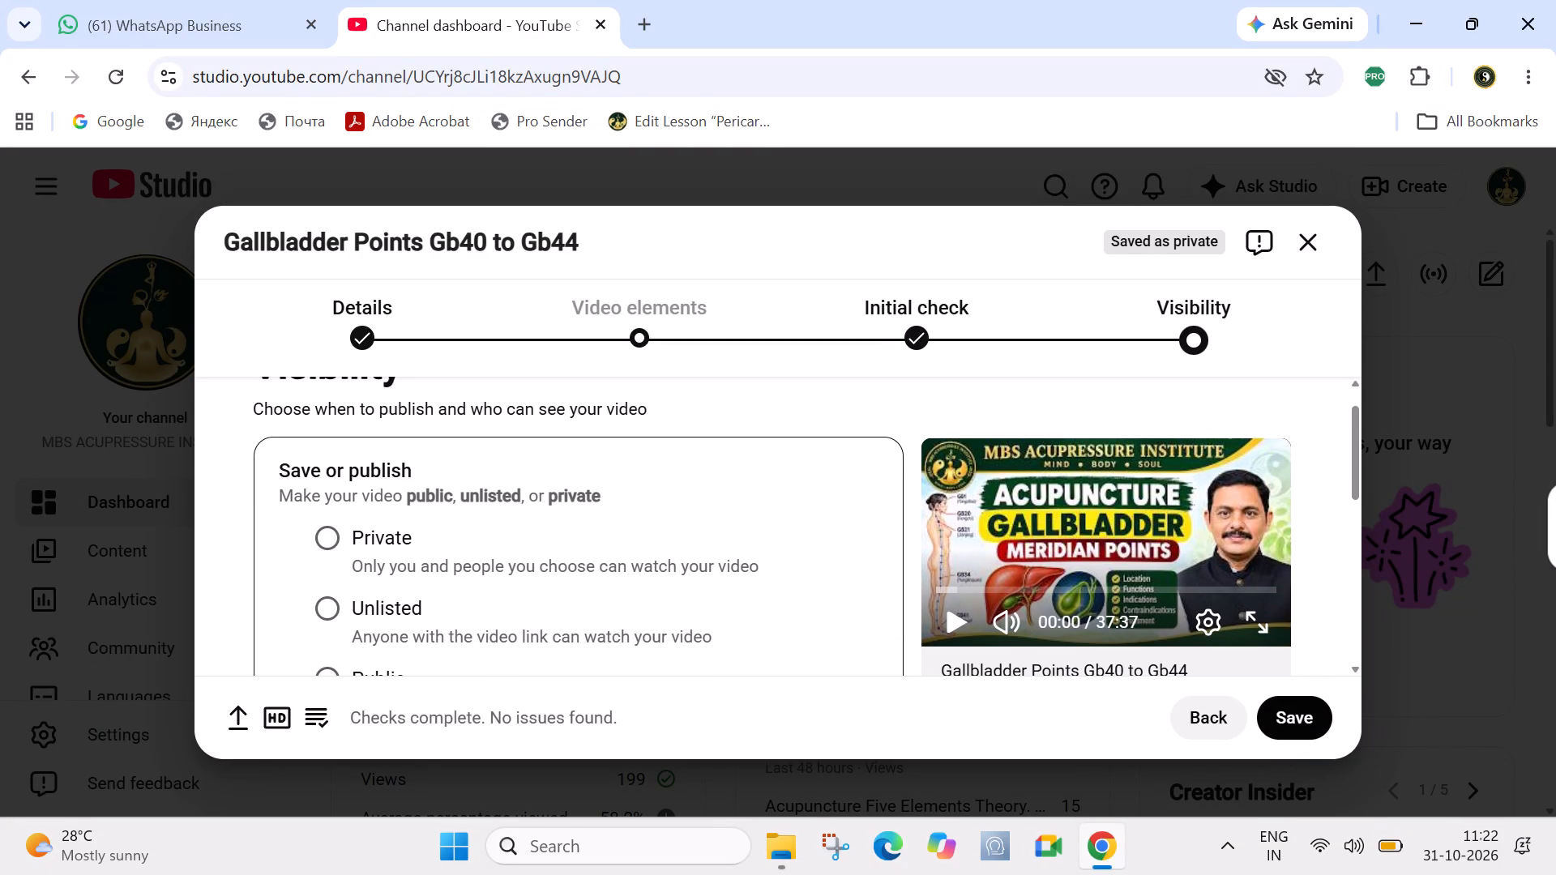
left_click(327, 609)
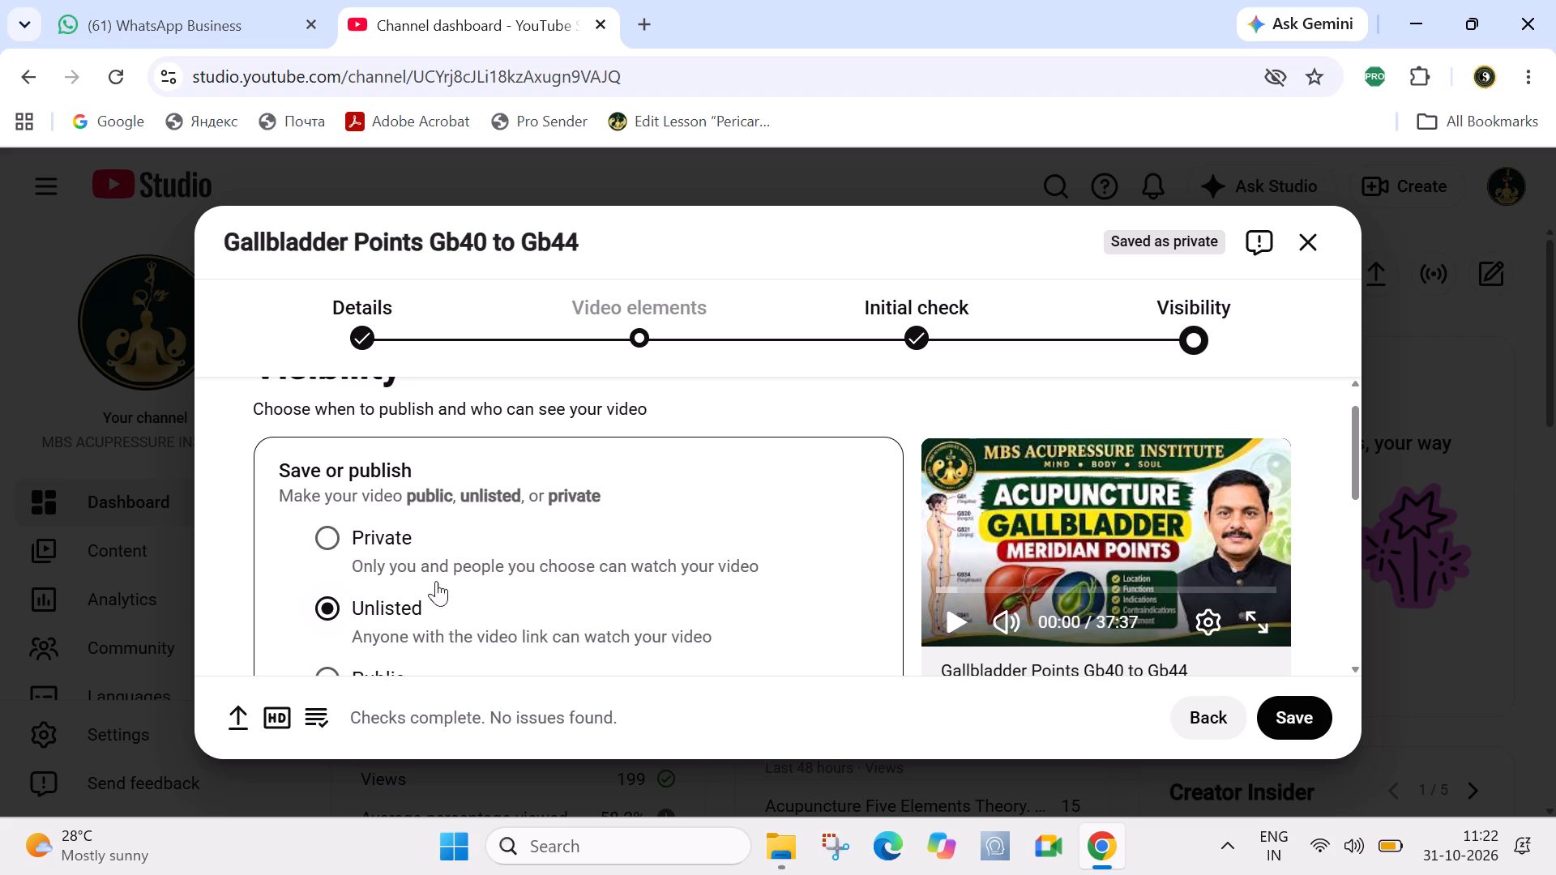
triple_click(1358, 666)
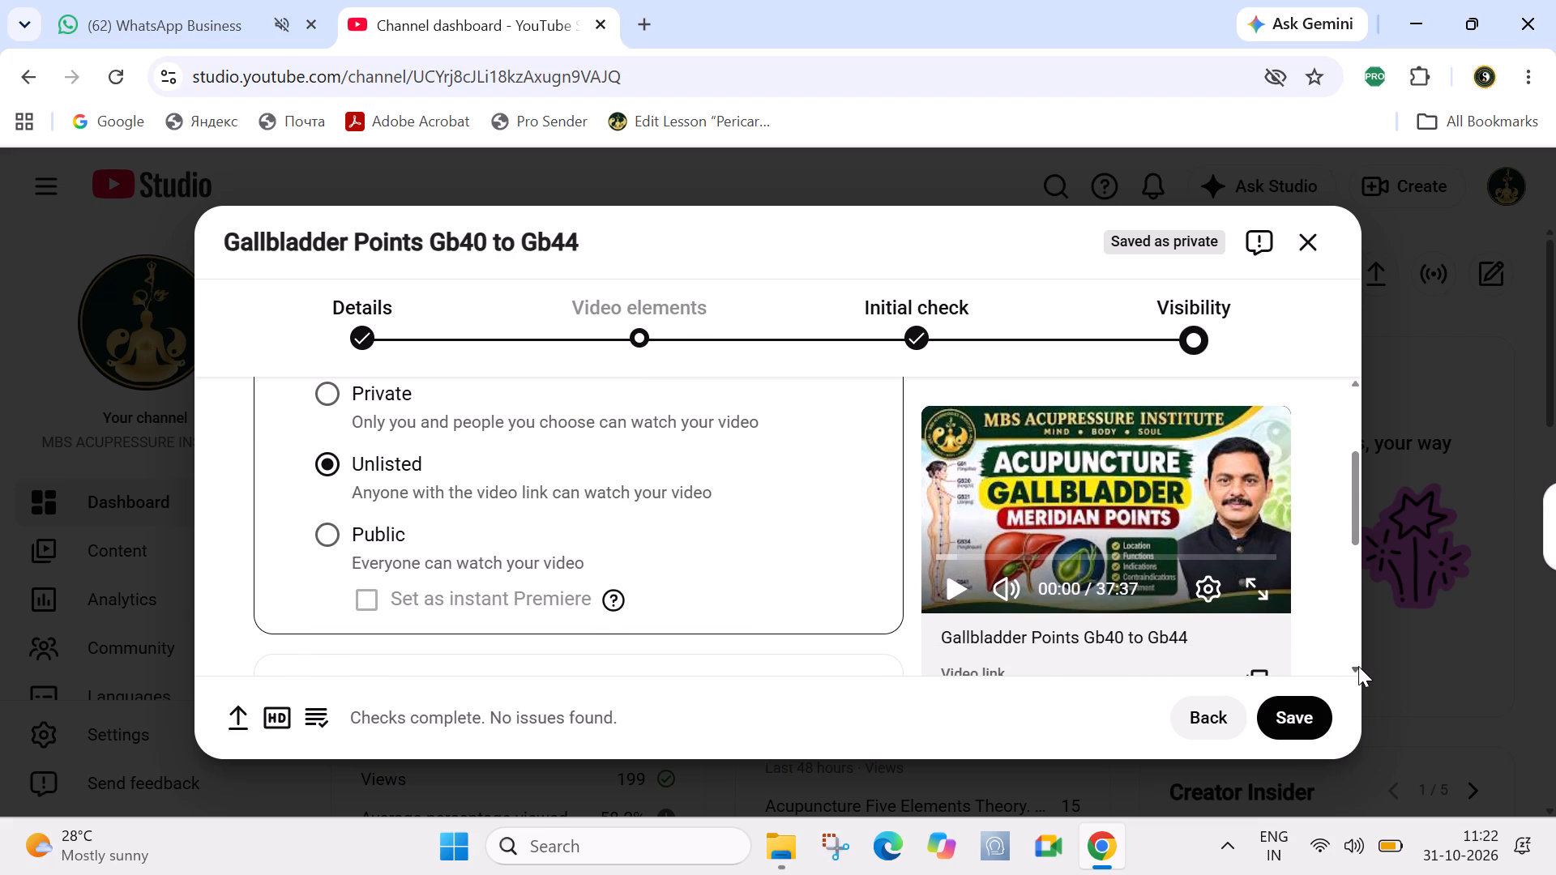
double_click(1358, 666)
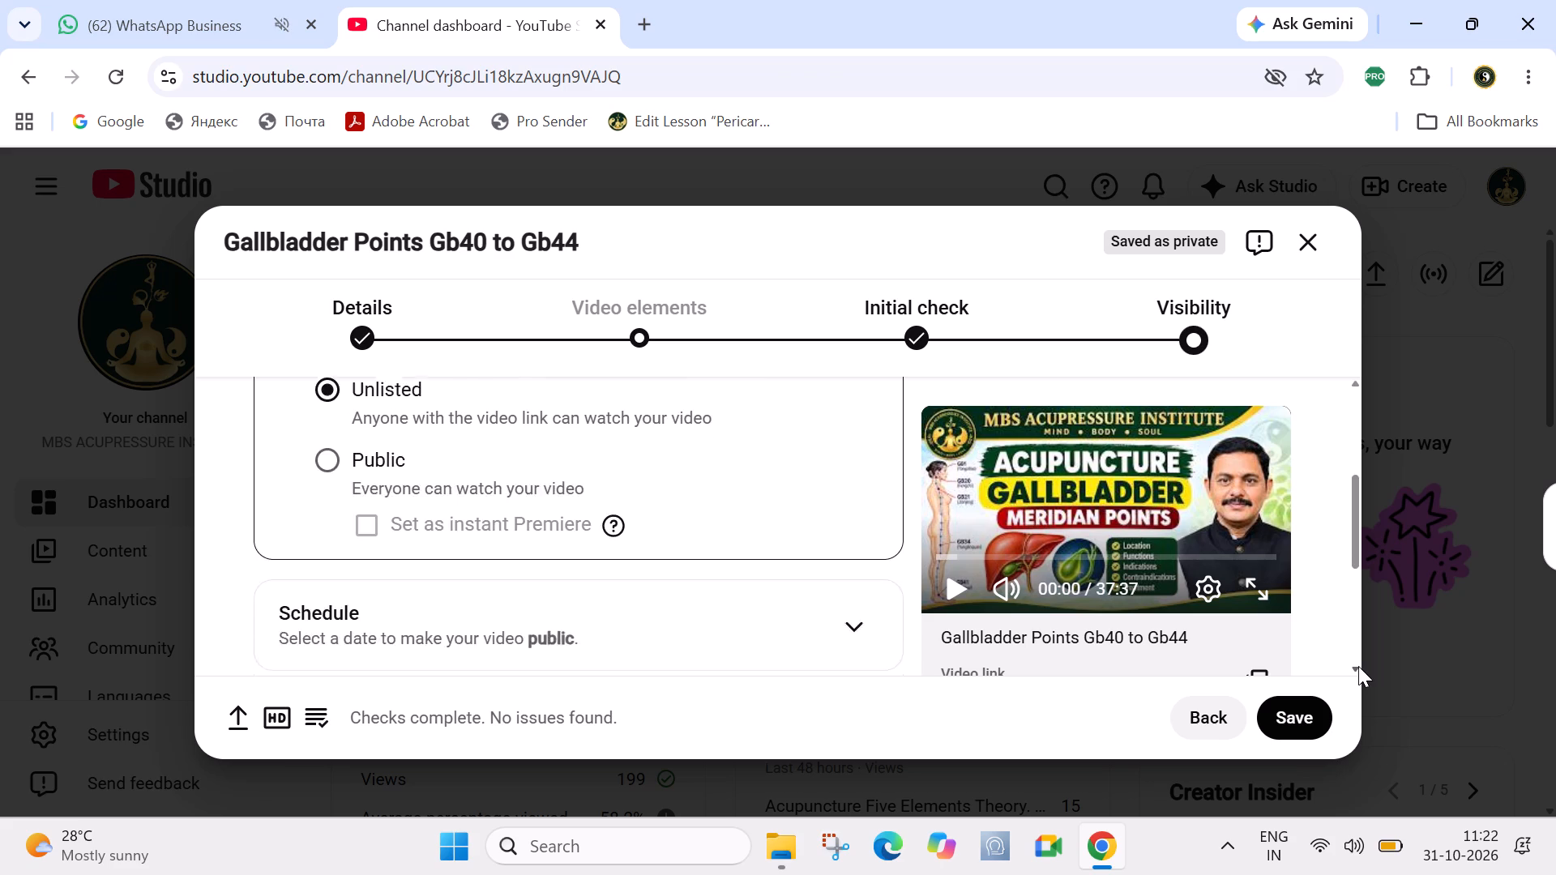
triple_click(1358, 666)
triple_click(1358, 666)
double_click(1358, 666)
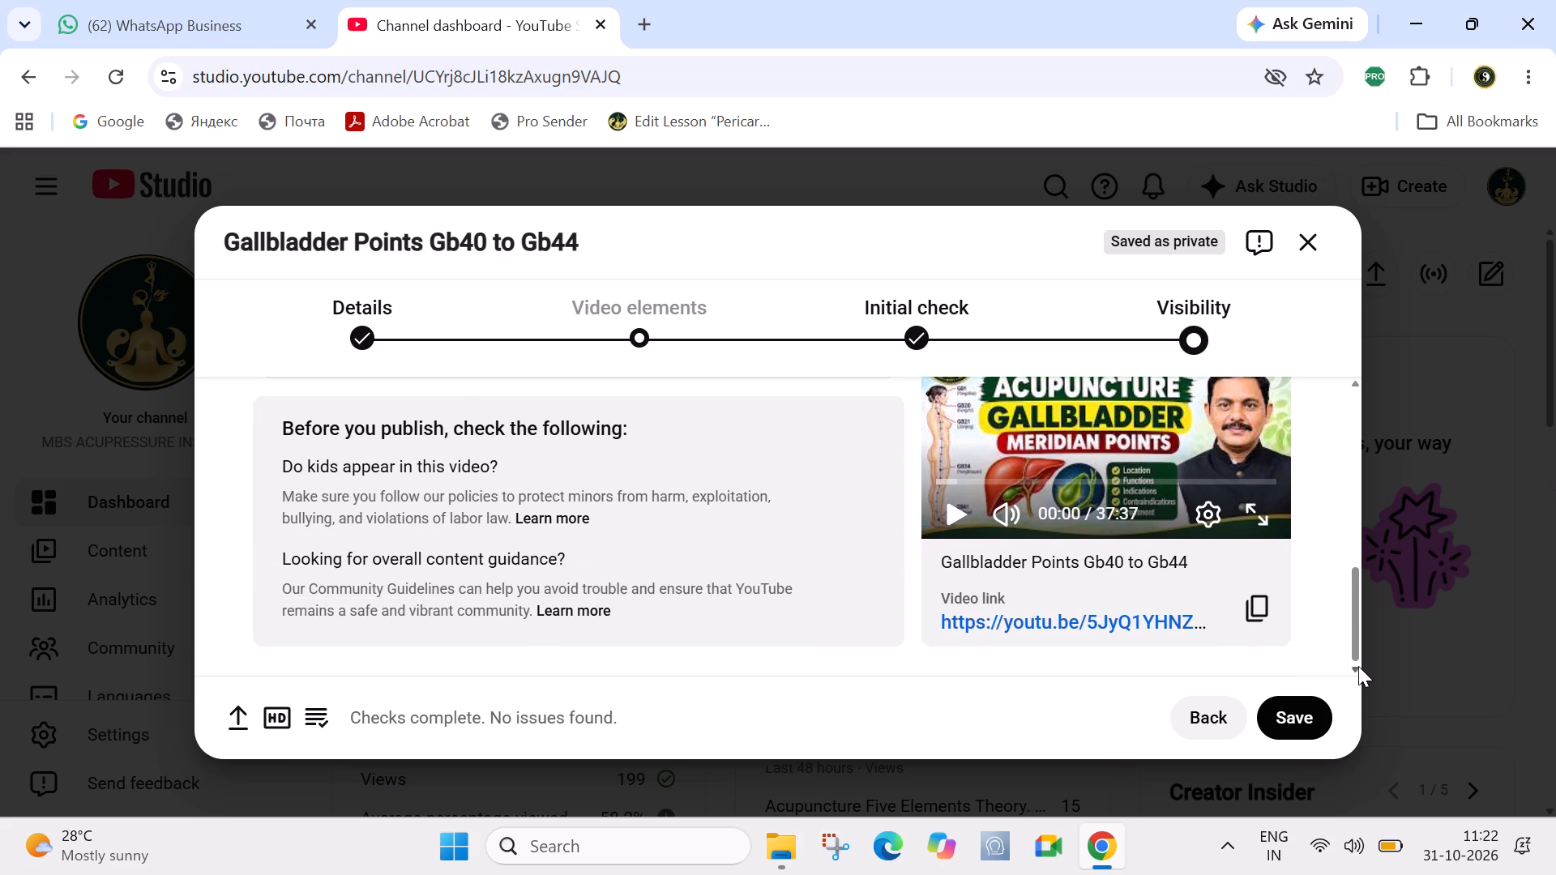
left_click(1285, 715)
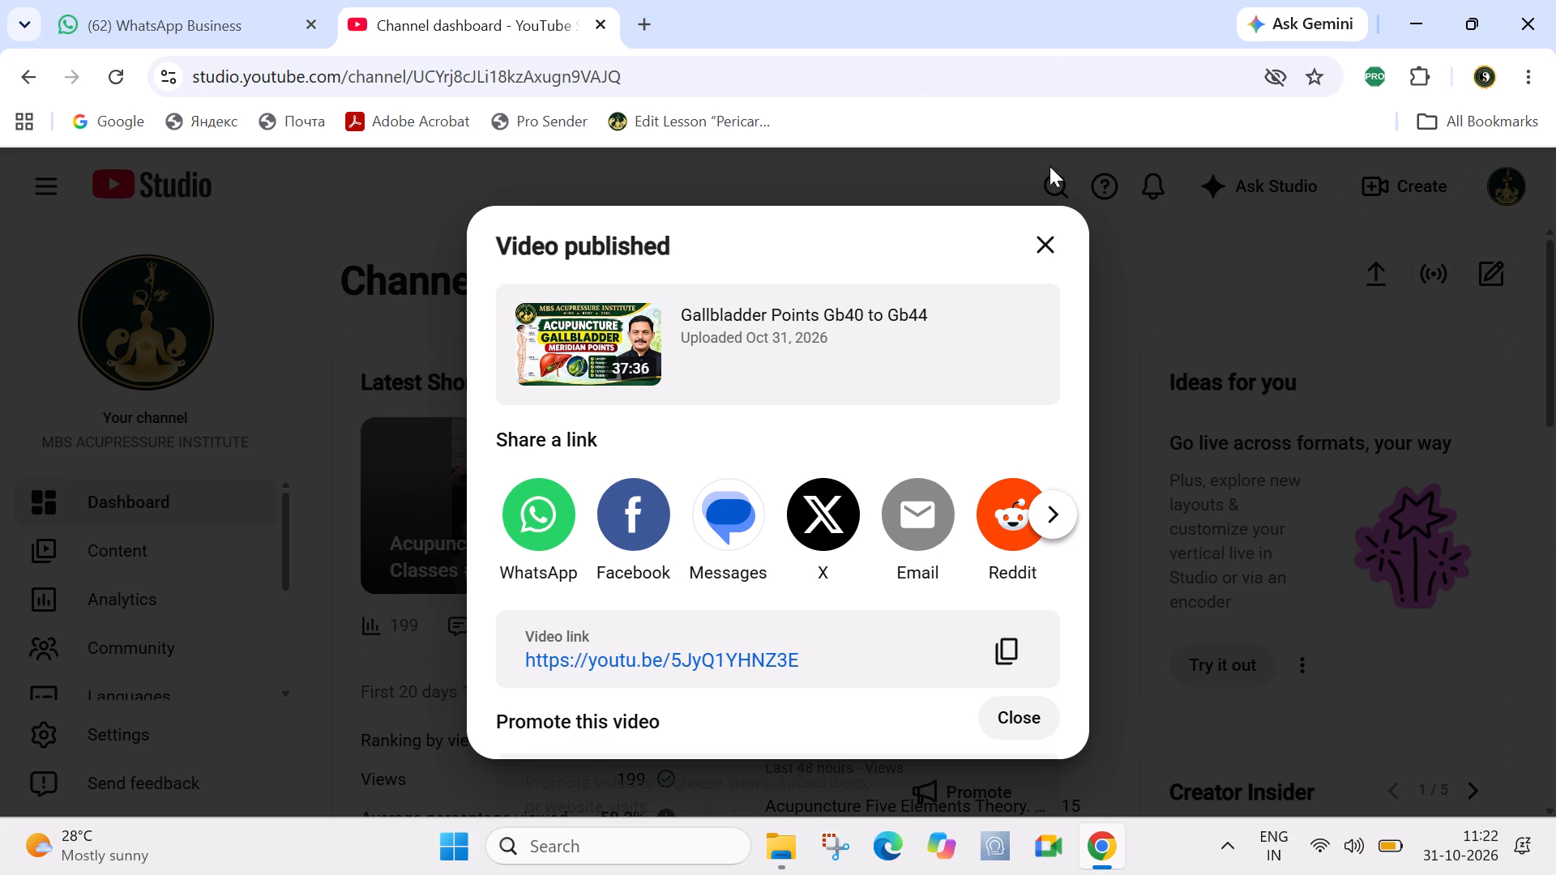
Dismiss the video-published share dialog and return to the channel dashboard.
left_click(1044, 249)
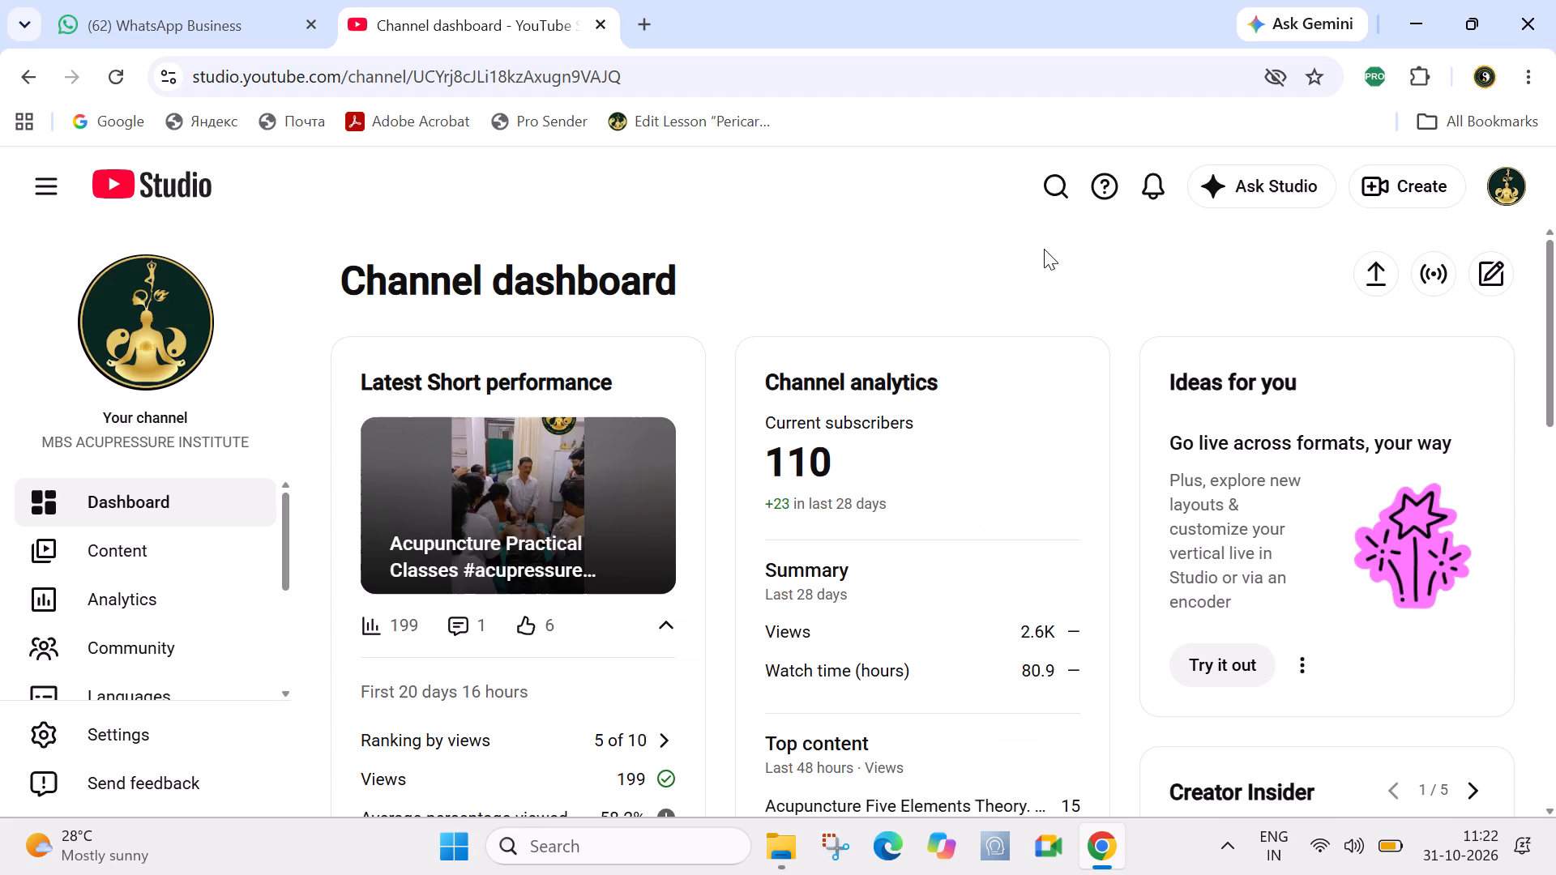
left_click(873, 210)
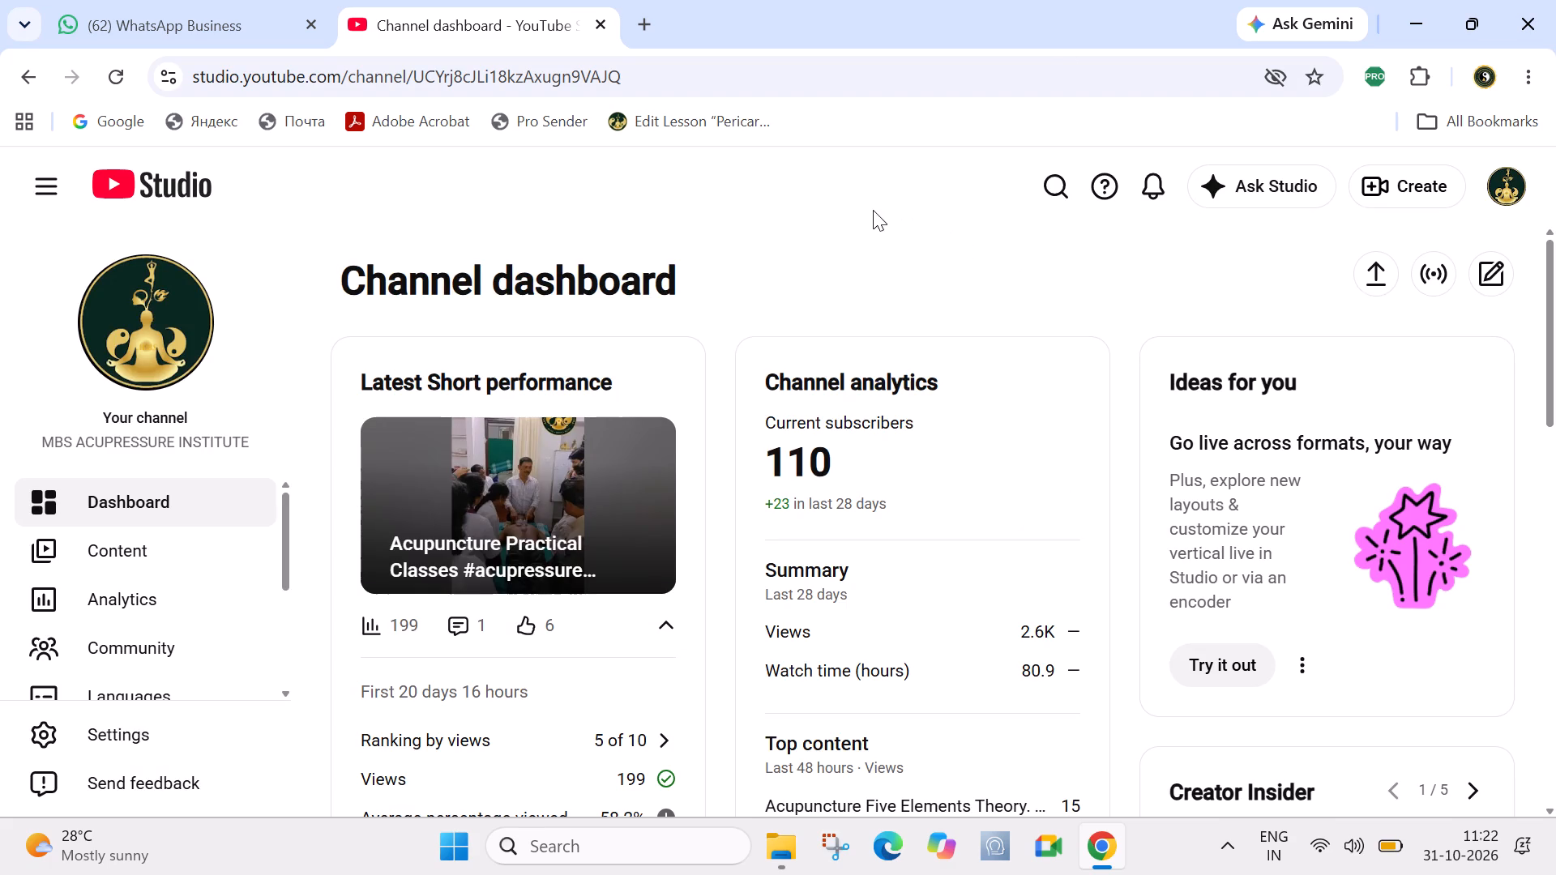
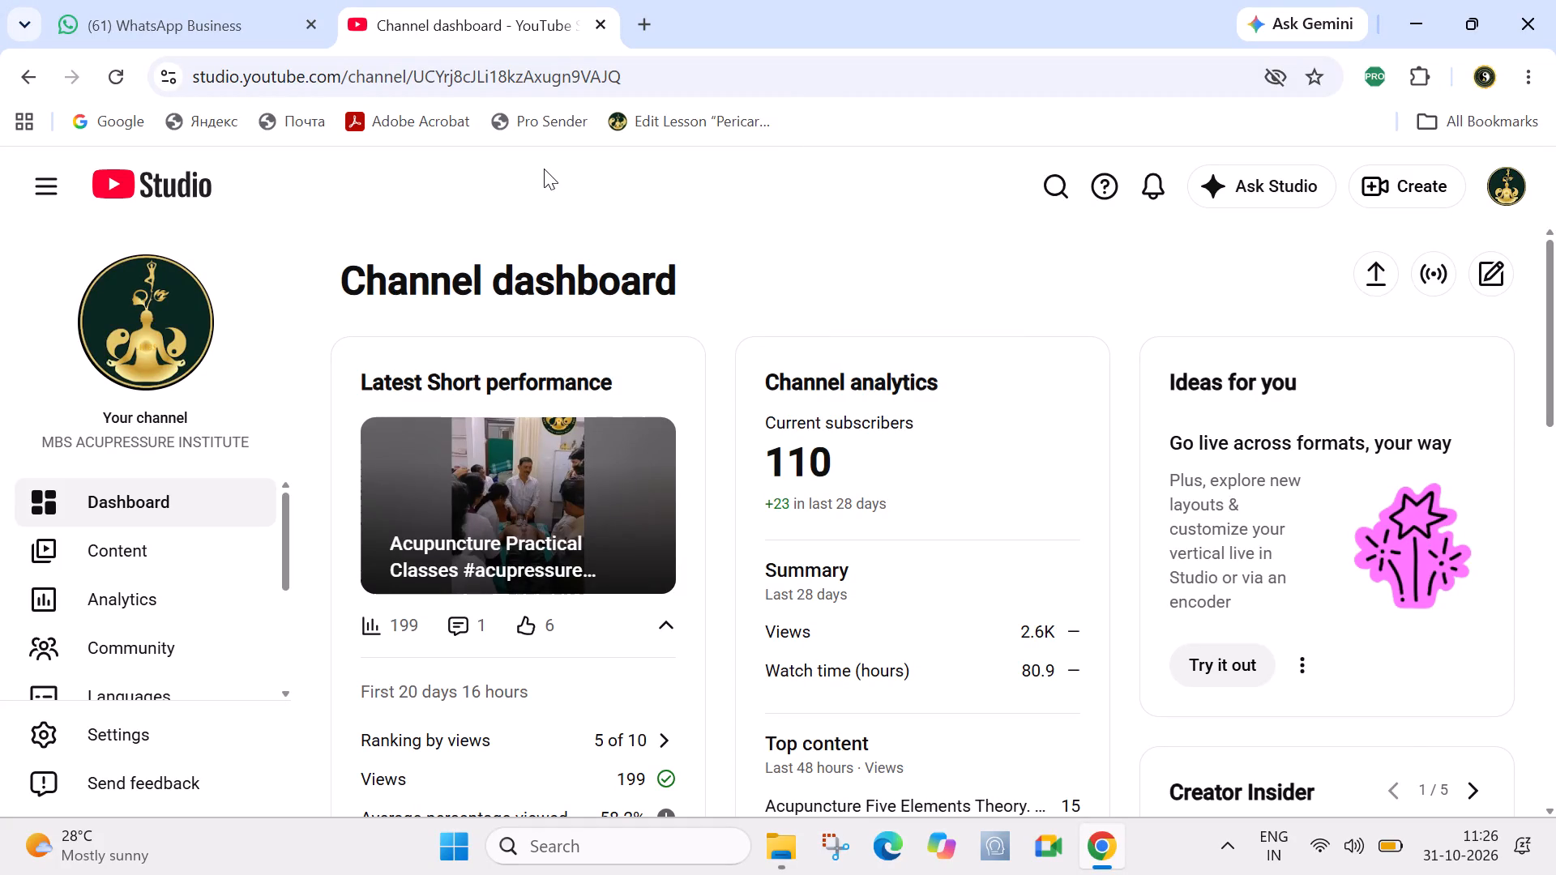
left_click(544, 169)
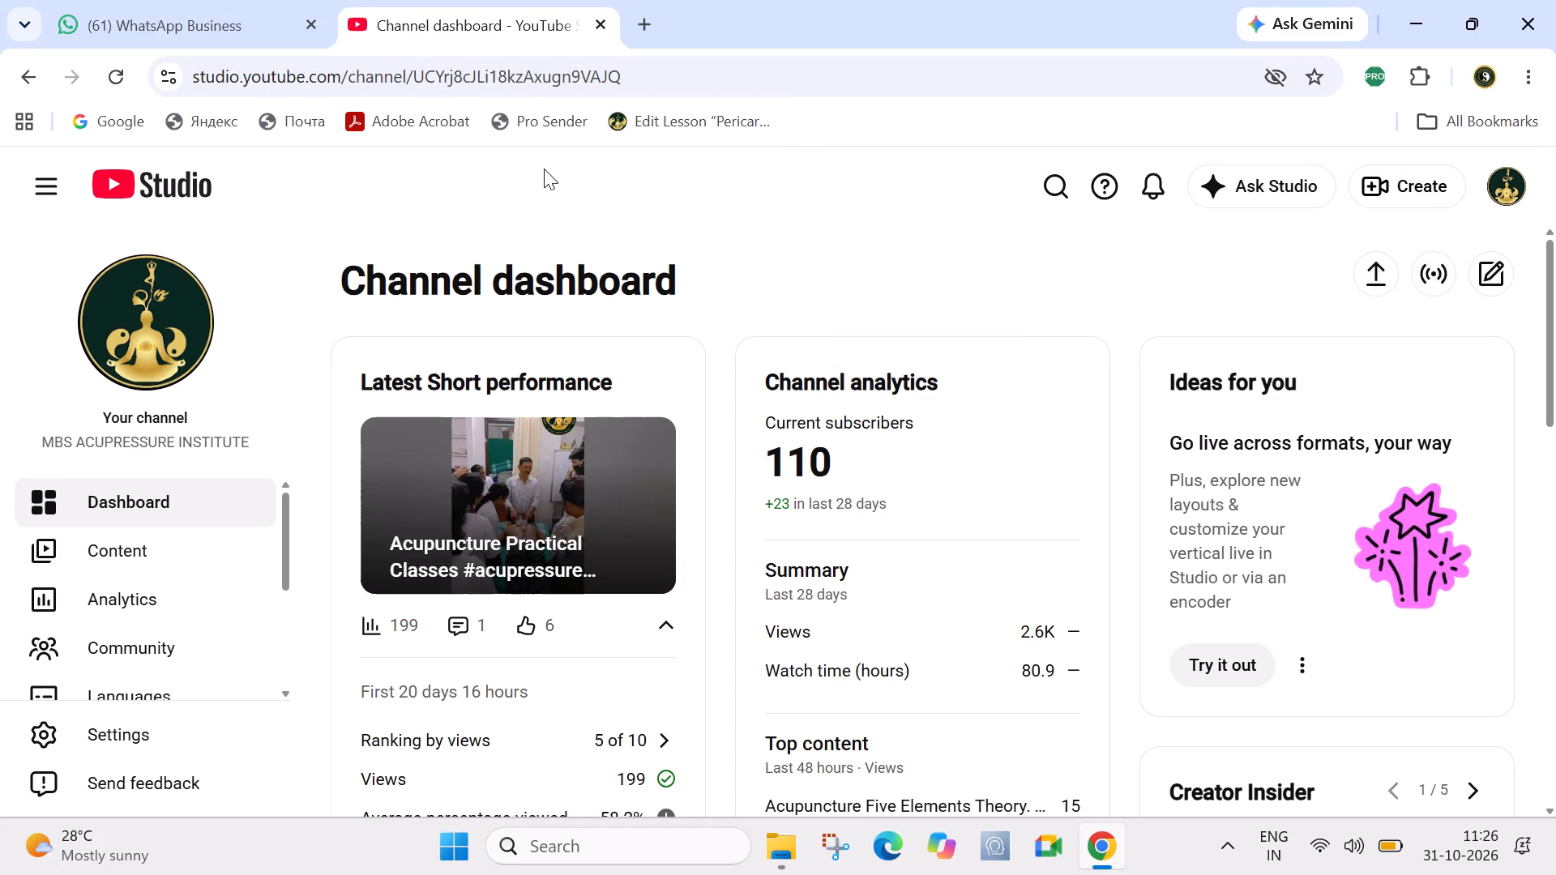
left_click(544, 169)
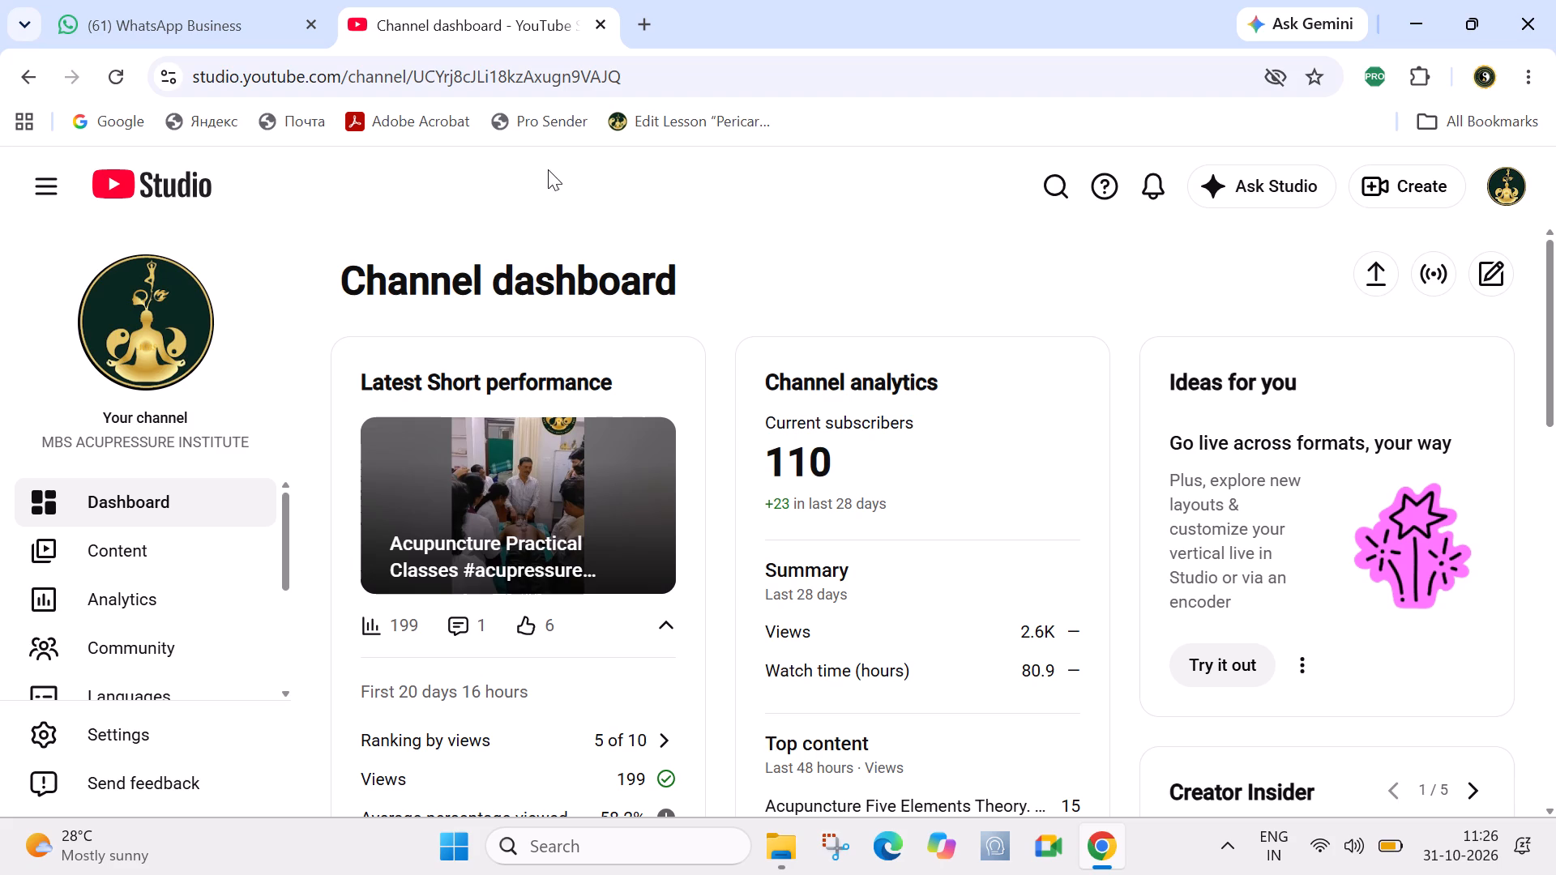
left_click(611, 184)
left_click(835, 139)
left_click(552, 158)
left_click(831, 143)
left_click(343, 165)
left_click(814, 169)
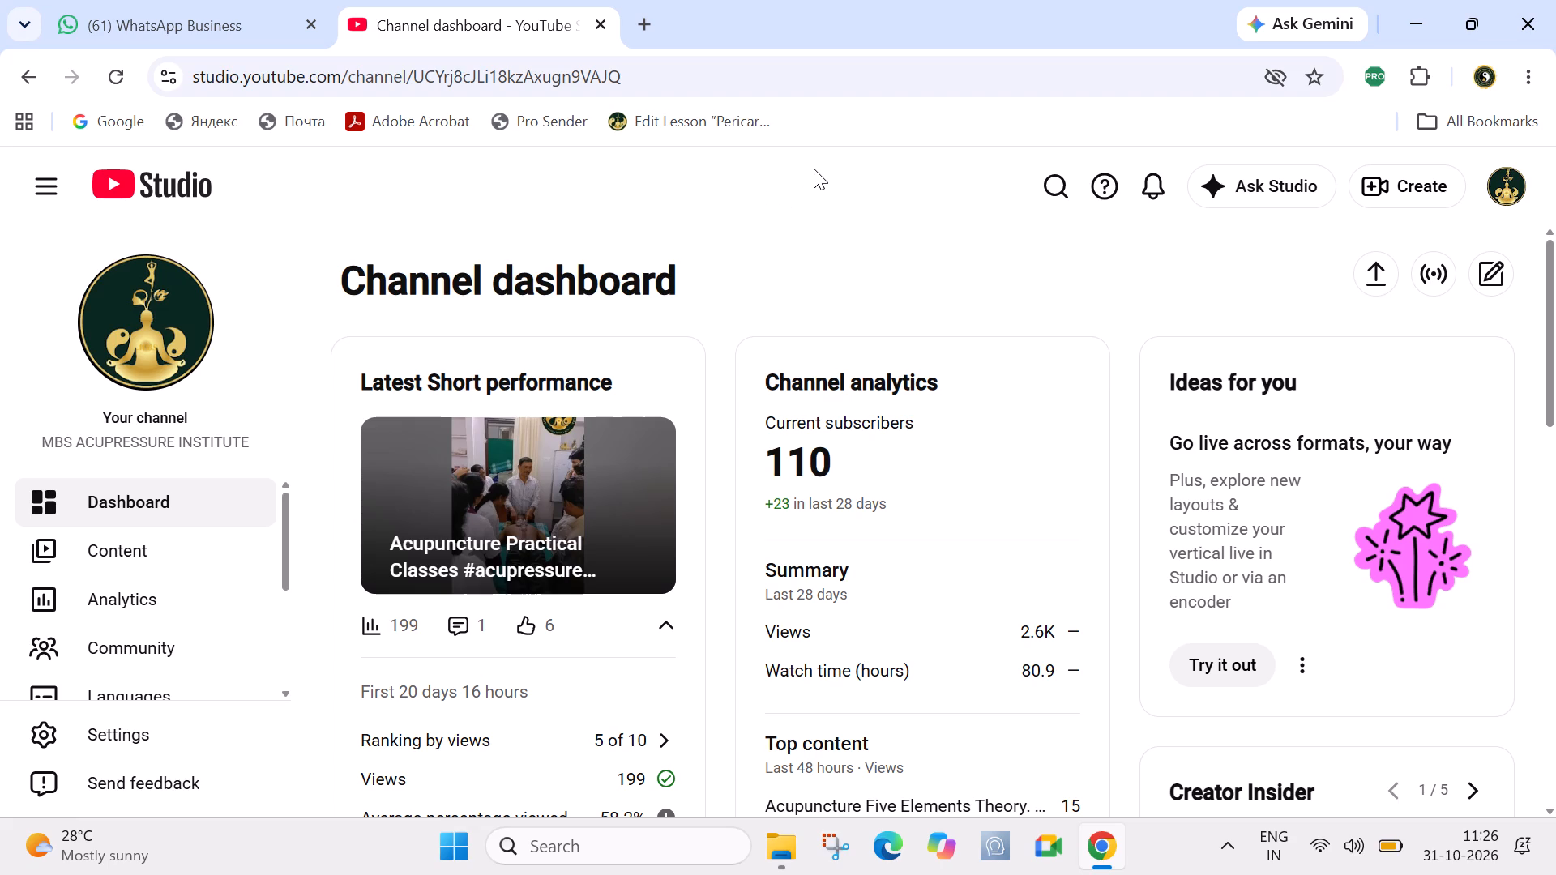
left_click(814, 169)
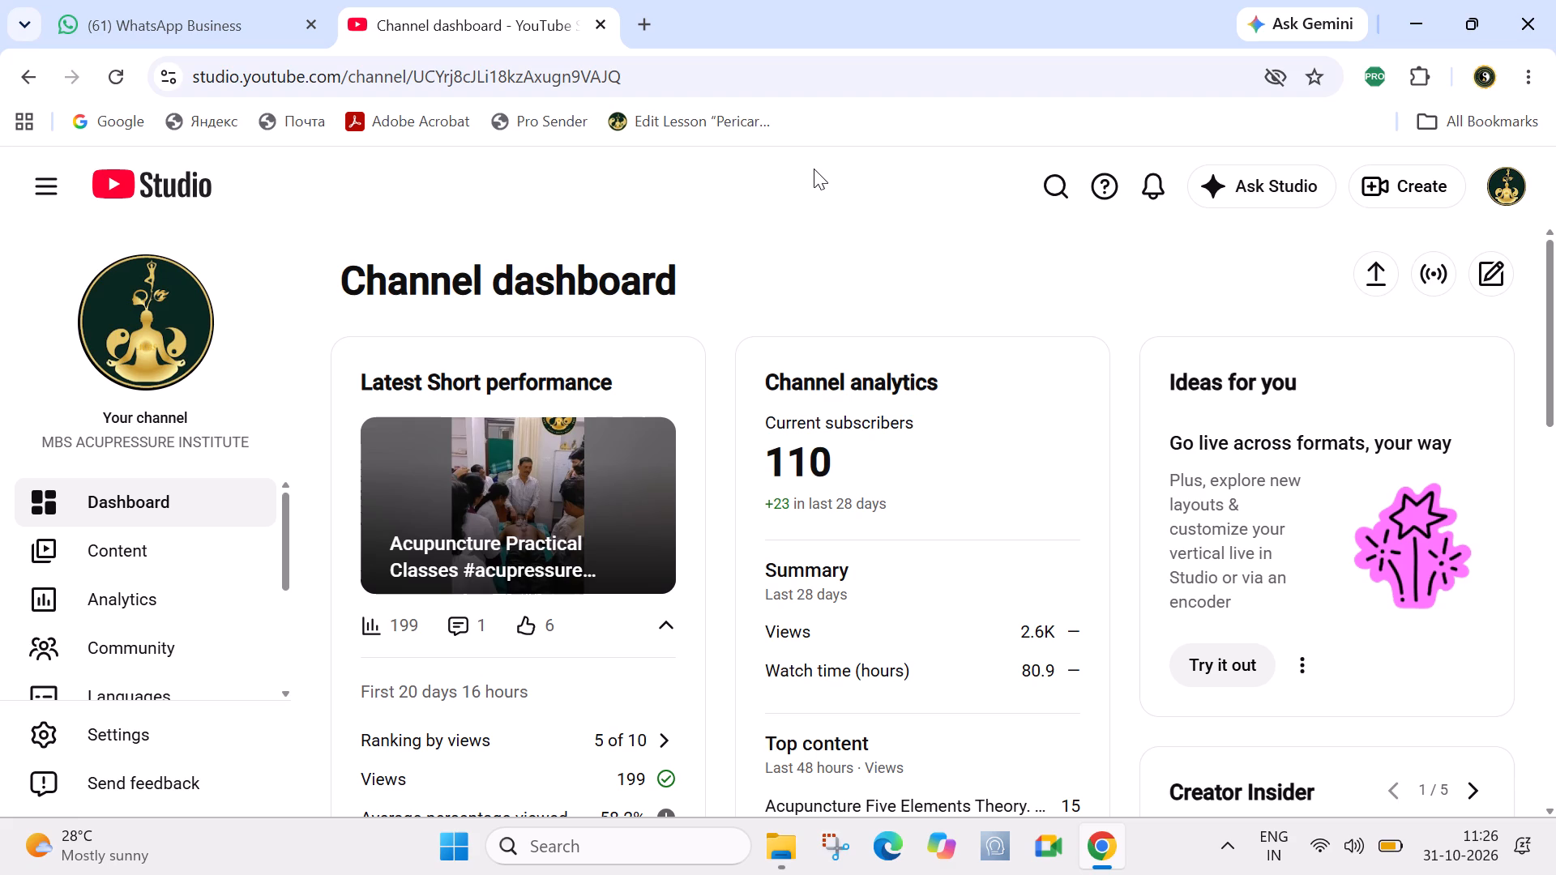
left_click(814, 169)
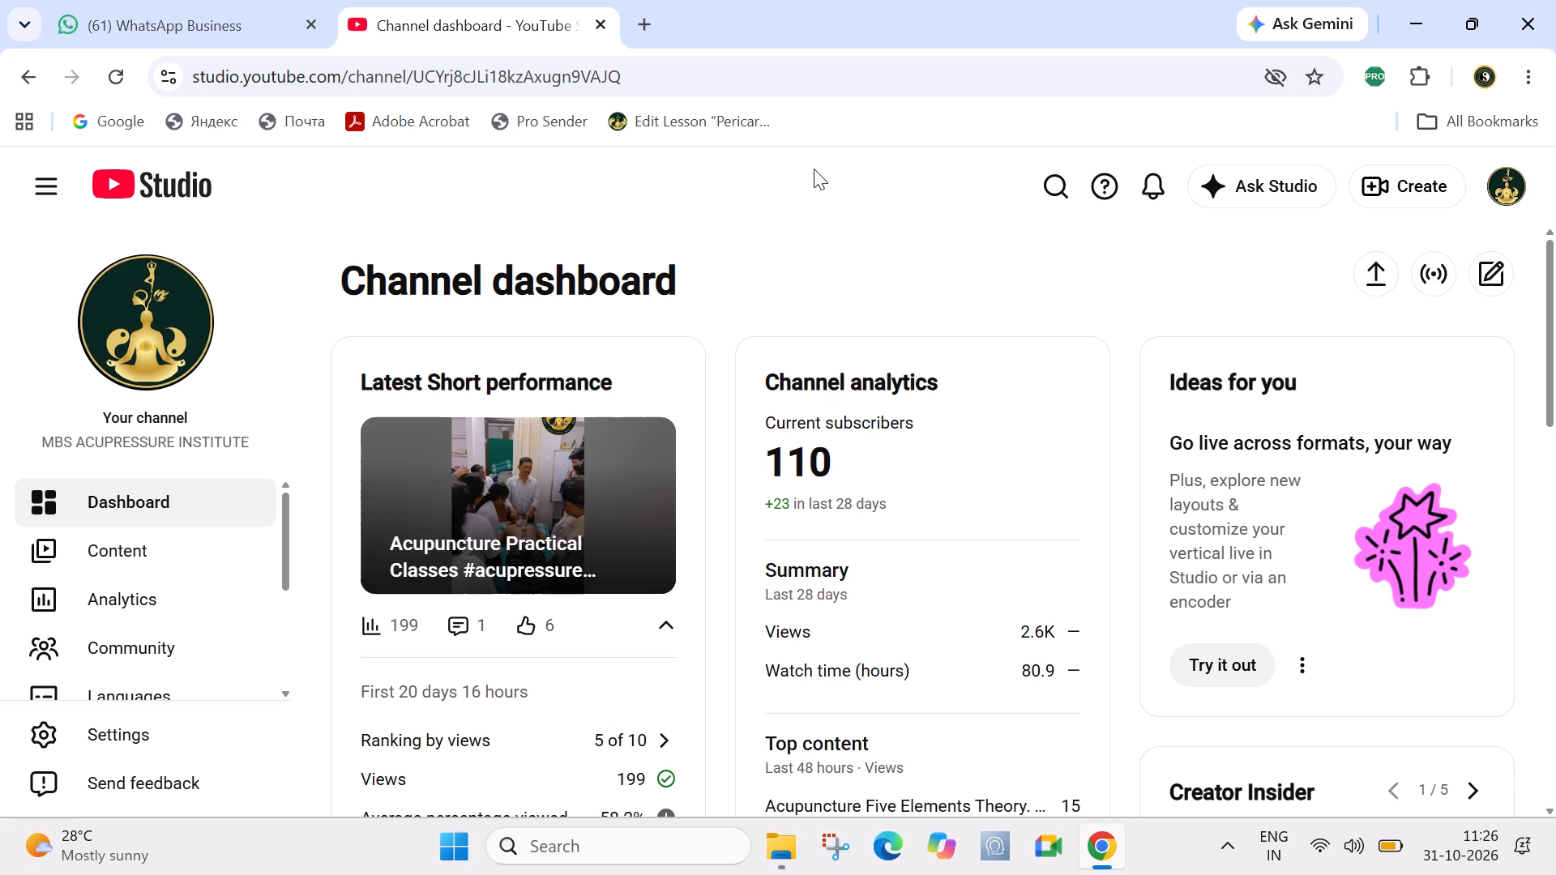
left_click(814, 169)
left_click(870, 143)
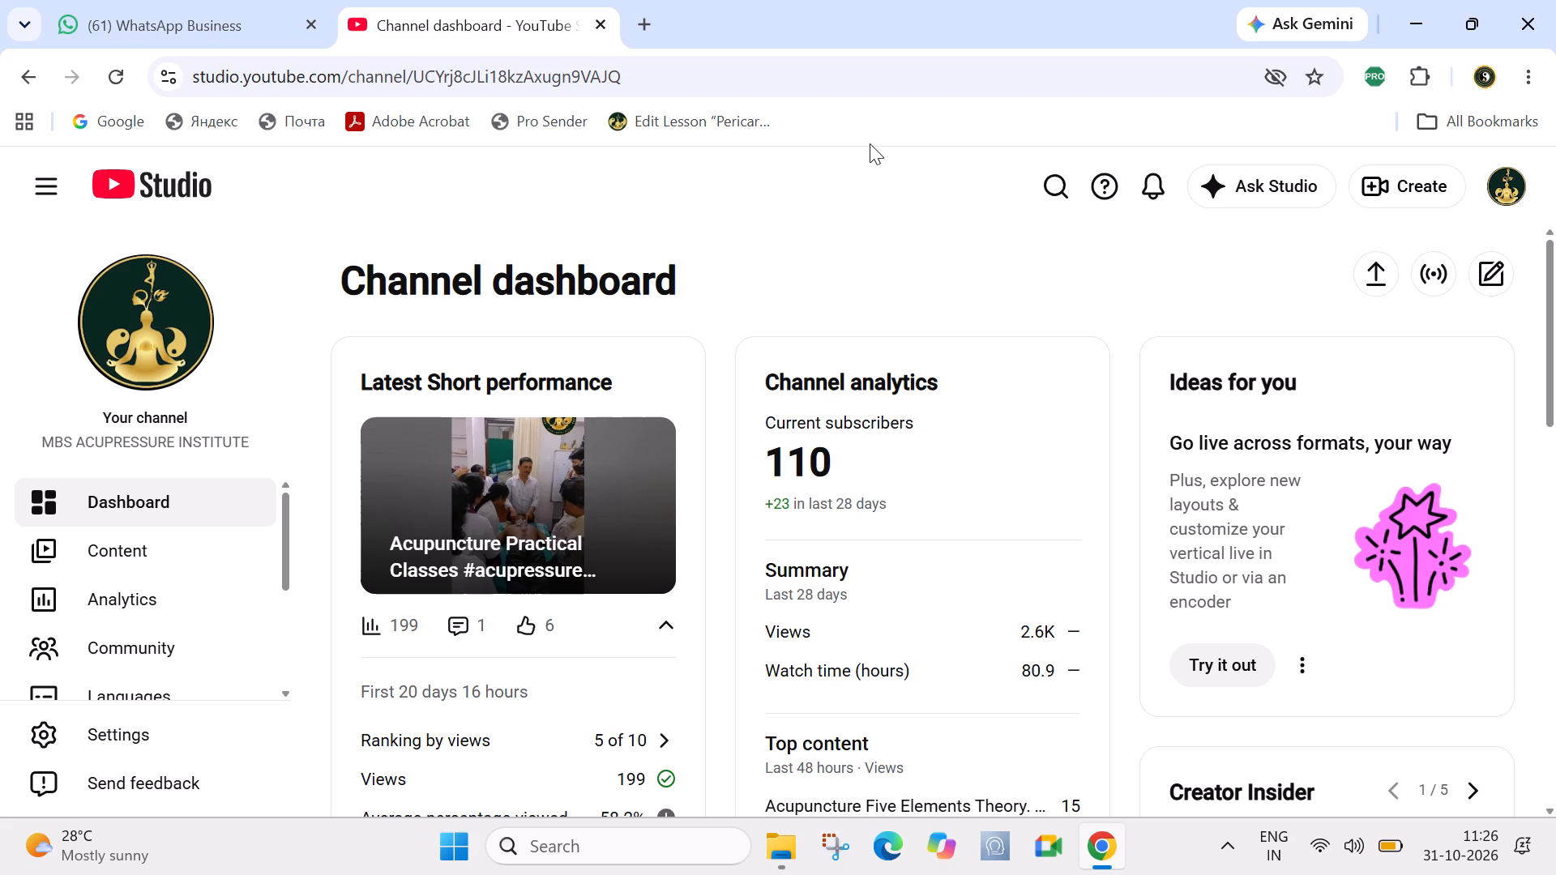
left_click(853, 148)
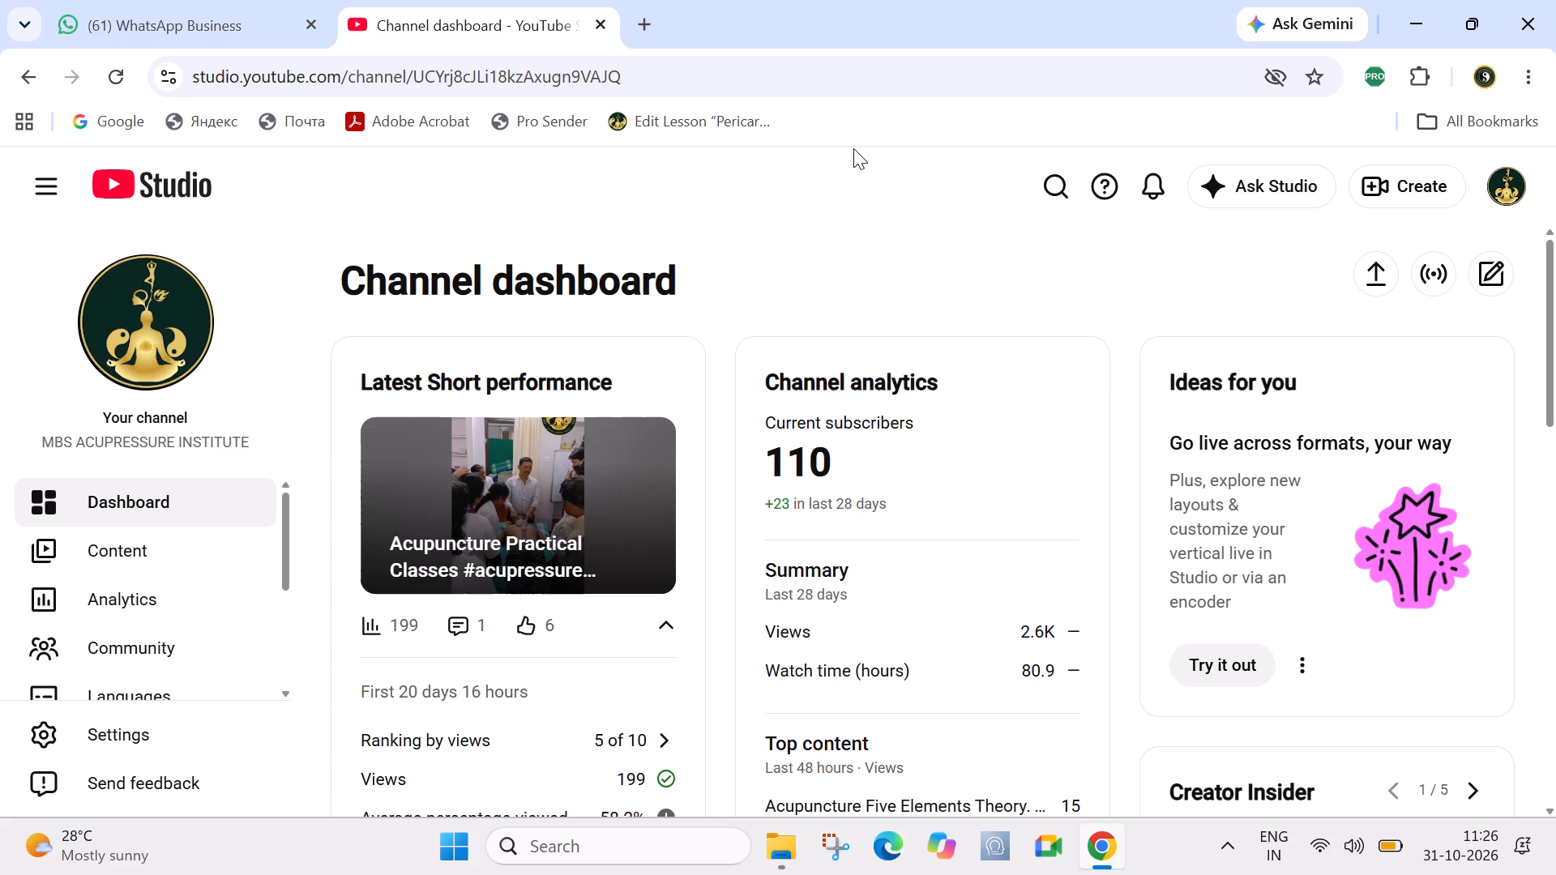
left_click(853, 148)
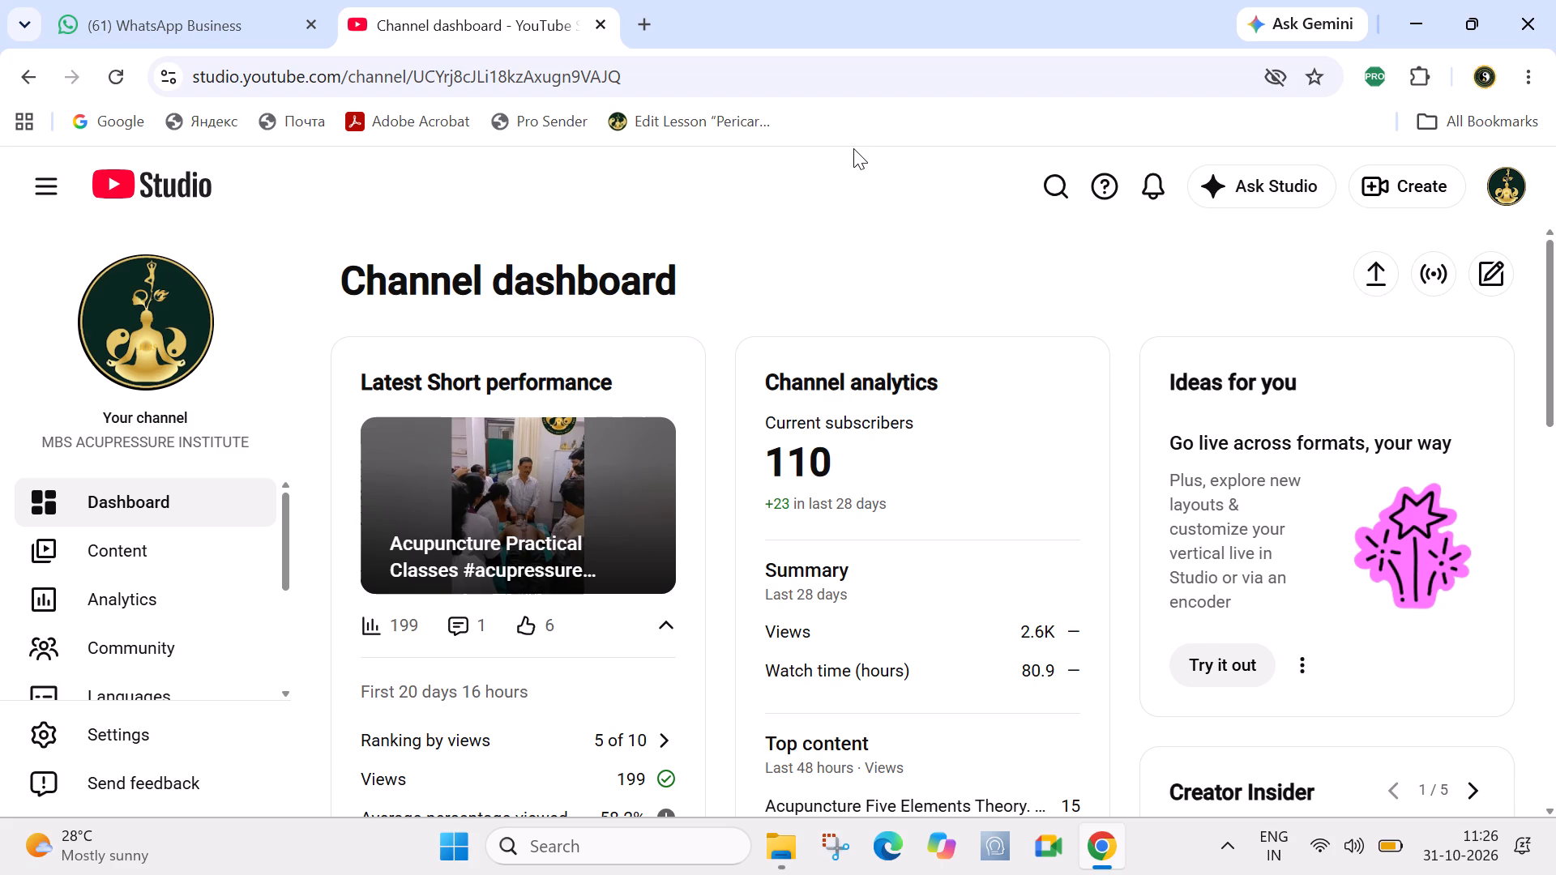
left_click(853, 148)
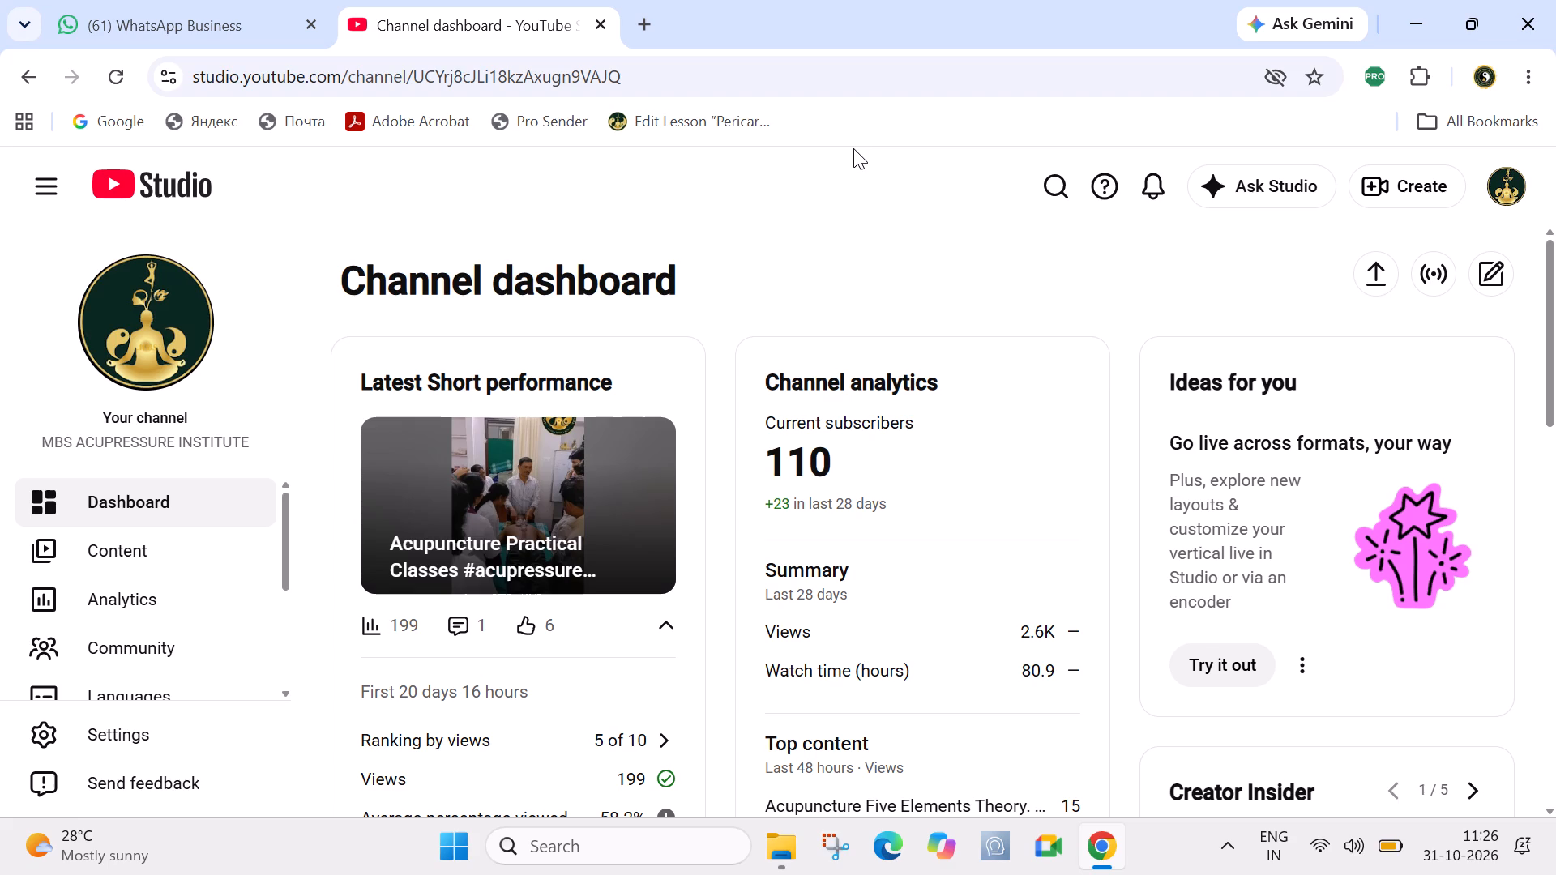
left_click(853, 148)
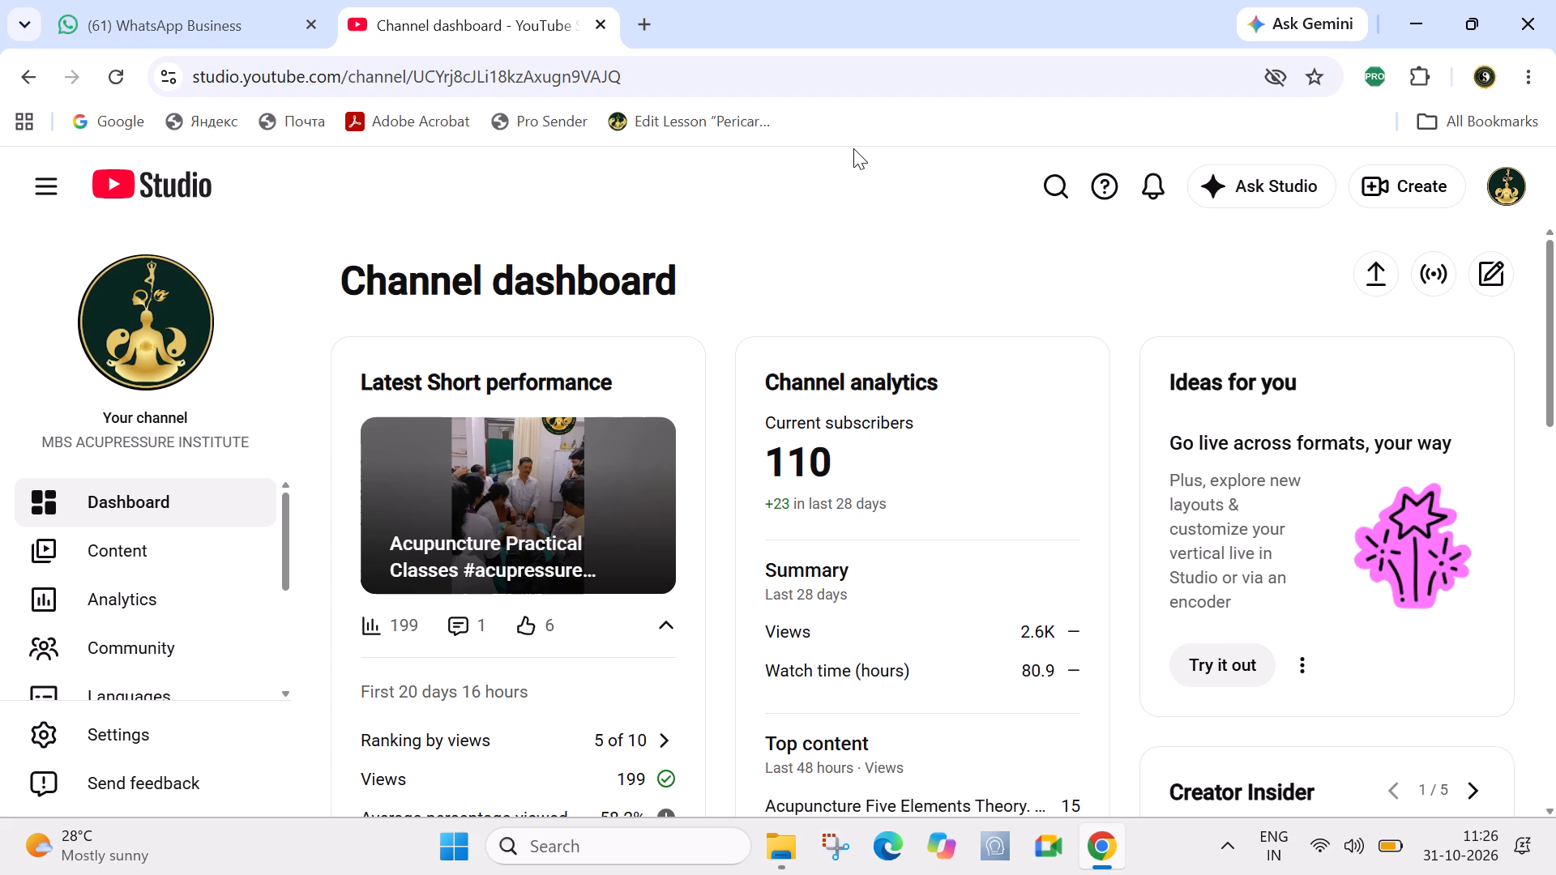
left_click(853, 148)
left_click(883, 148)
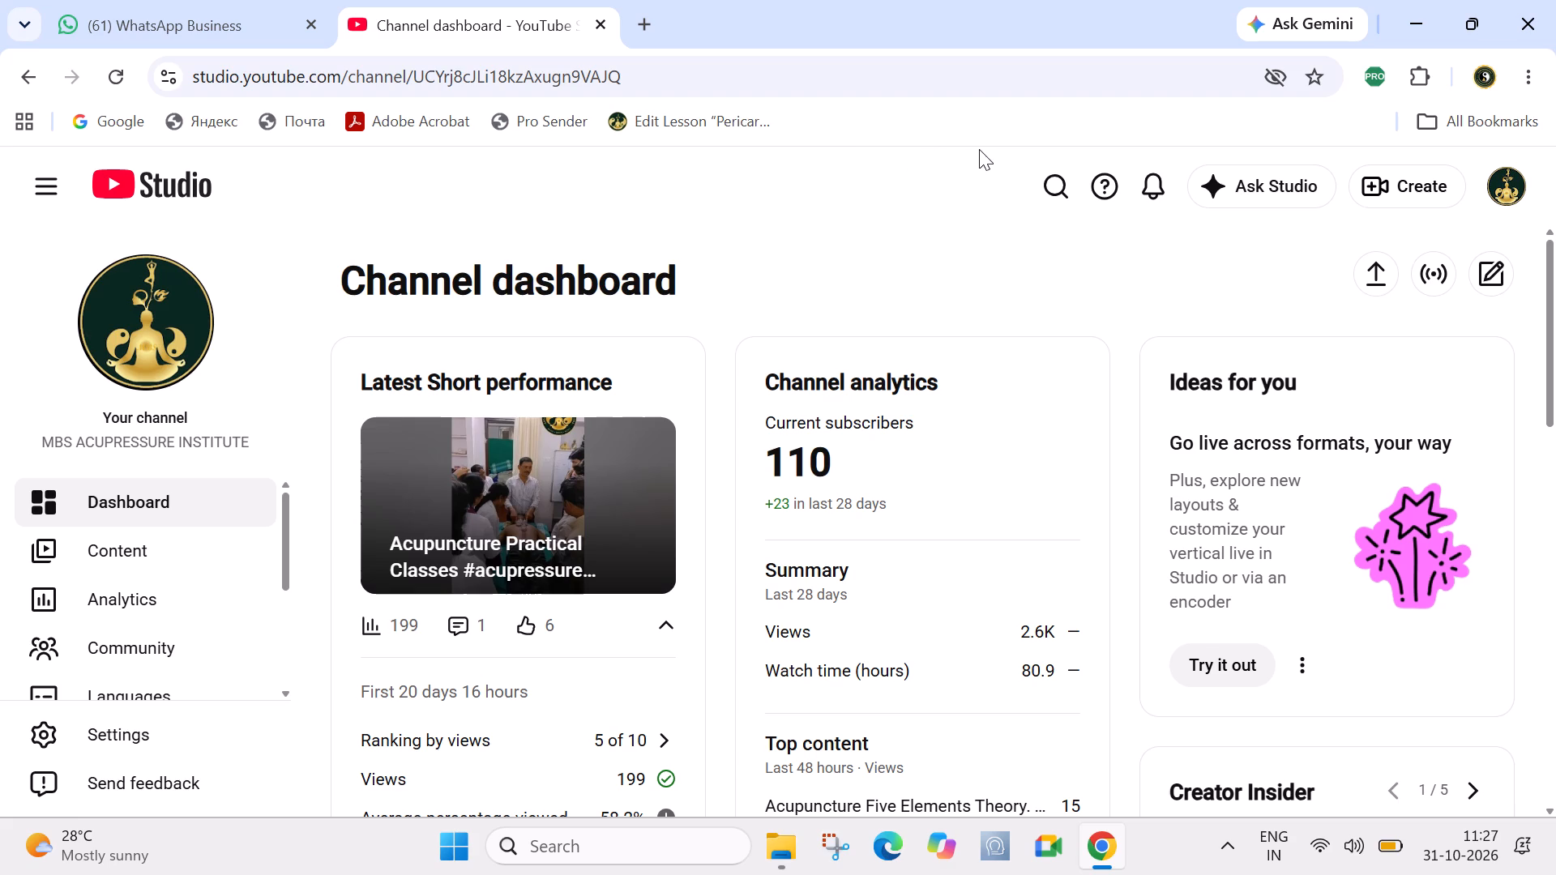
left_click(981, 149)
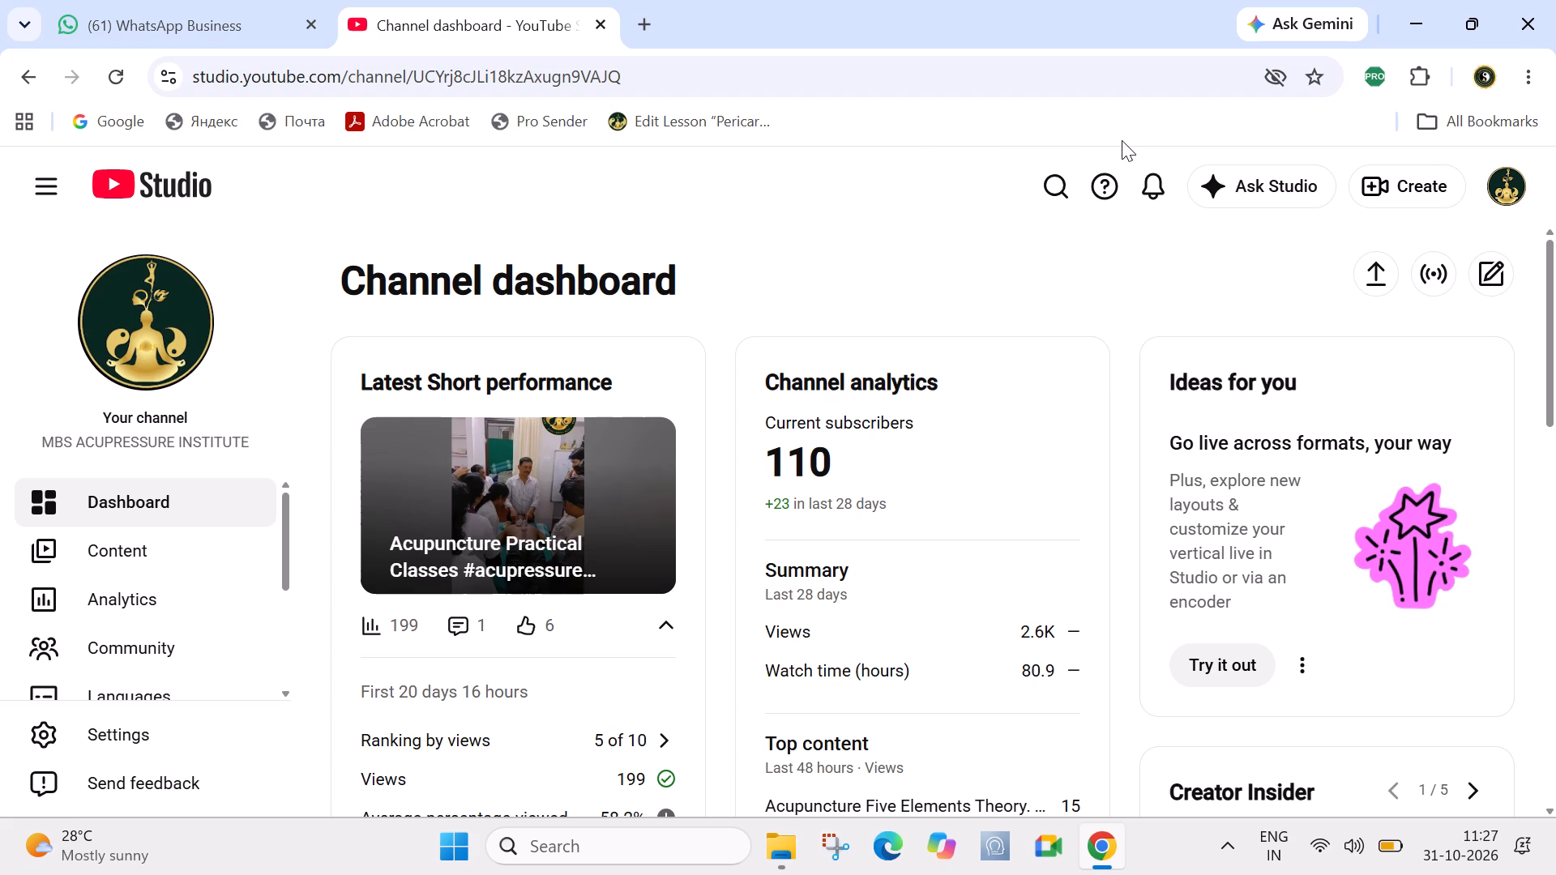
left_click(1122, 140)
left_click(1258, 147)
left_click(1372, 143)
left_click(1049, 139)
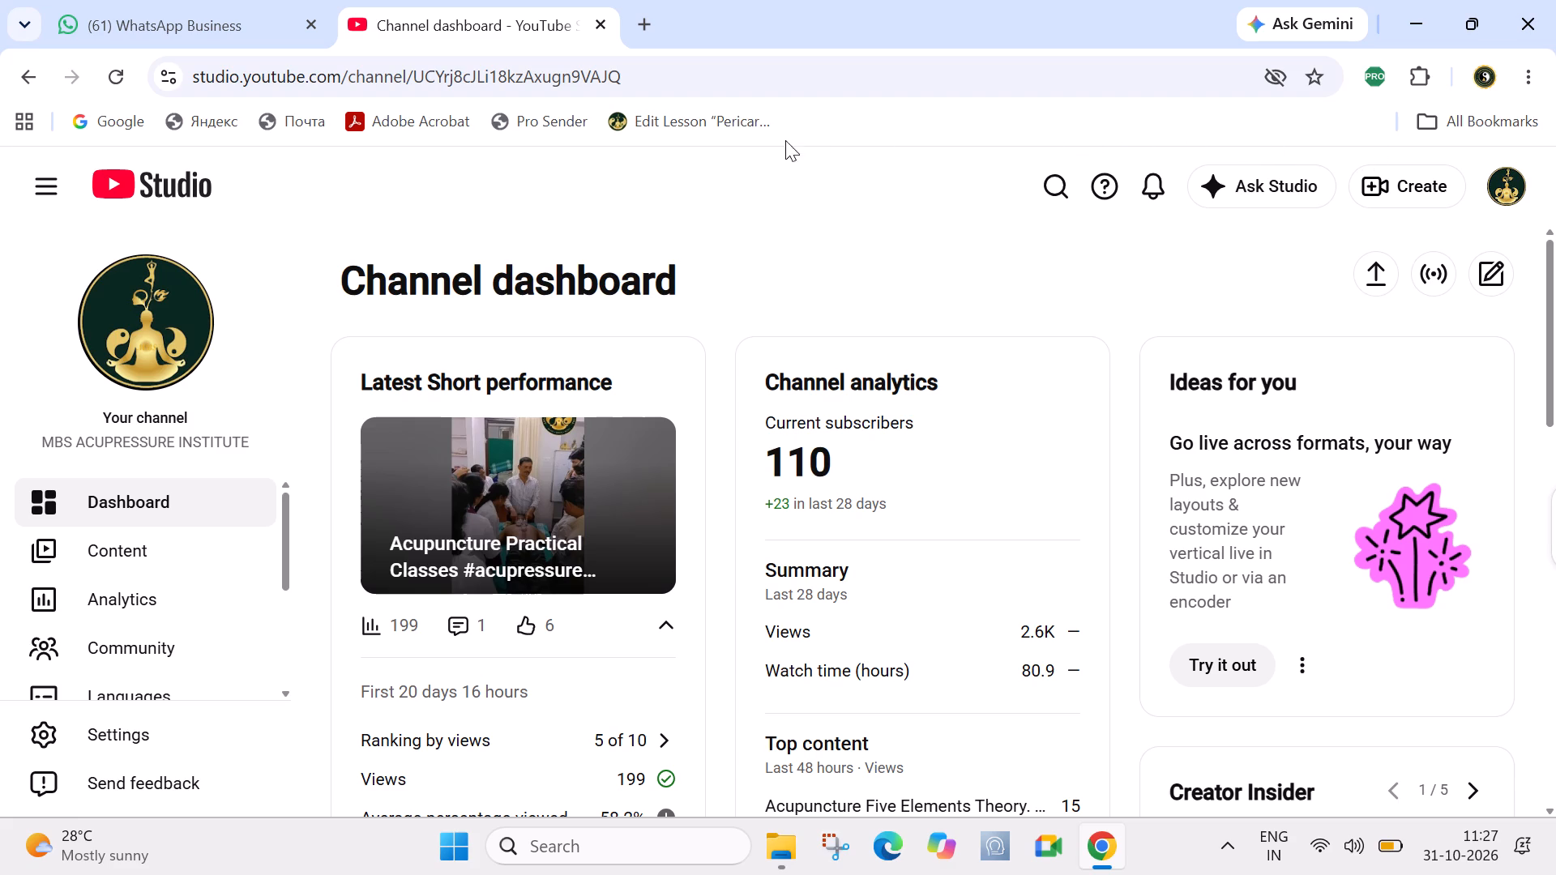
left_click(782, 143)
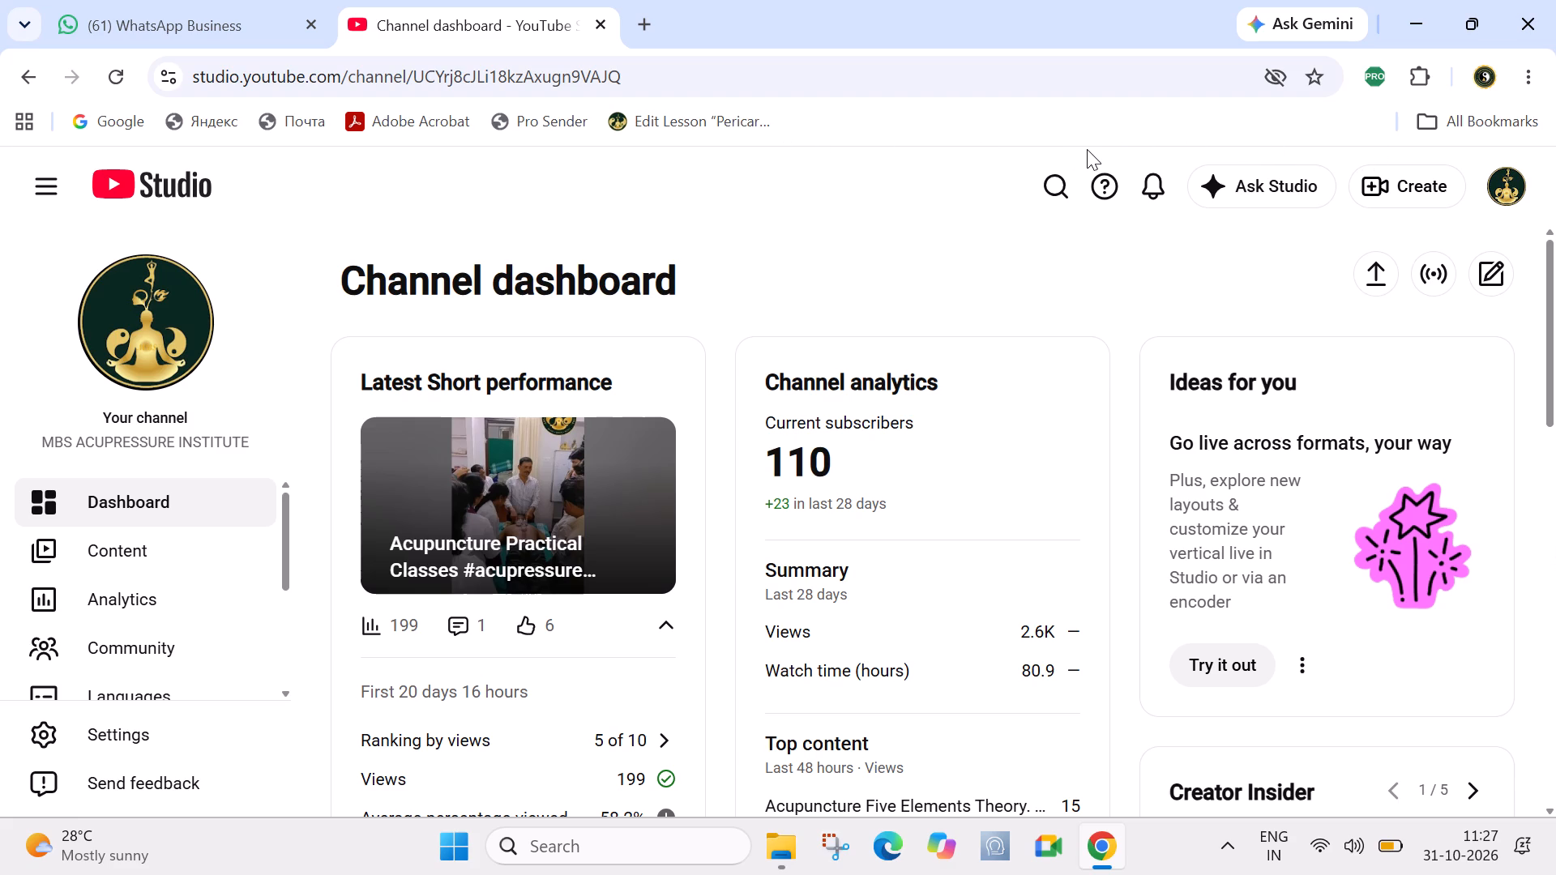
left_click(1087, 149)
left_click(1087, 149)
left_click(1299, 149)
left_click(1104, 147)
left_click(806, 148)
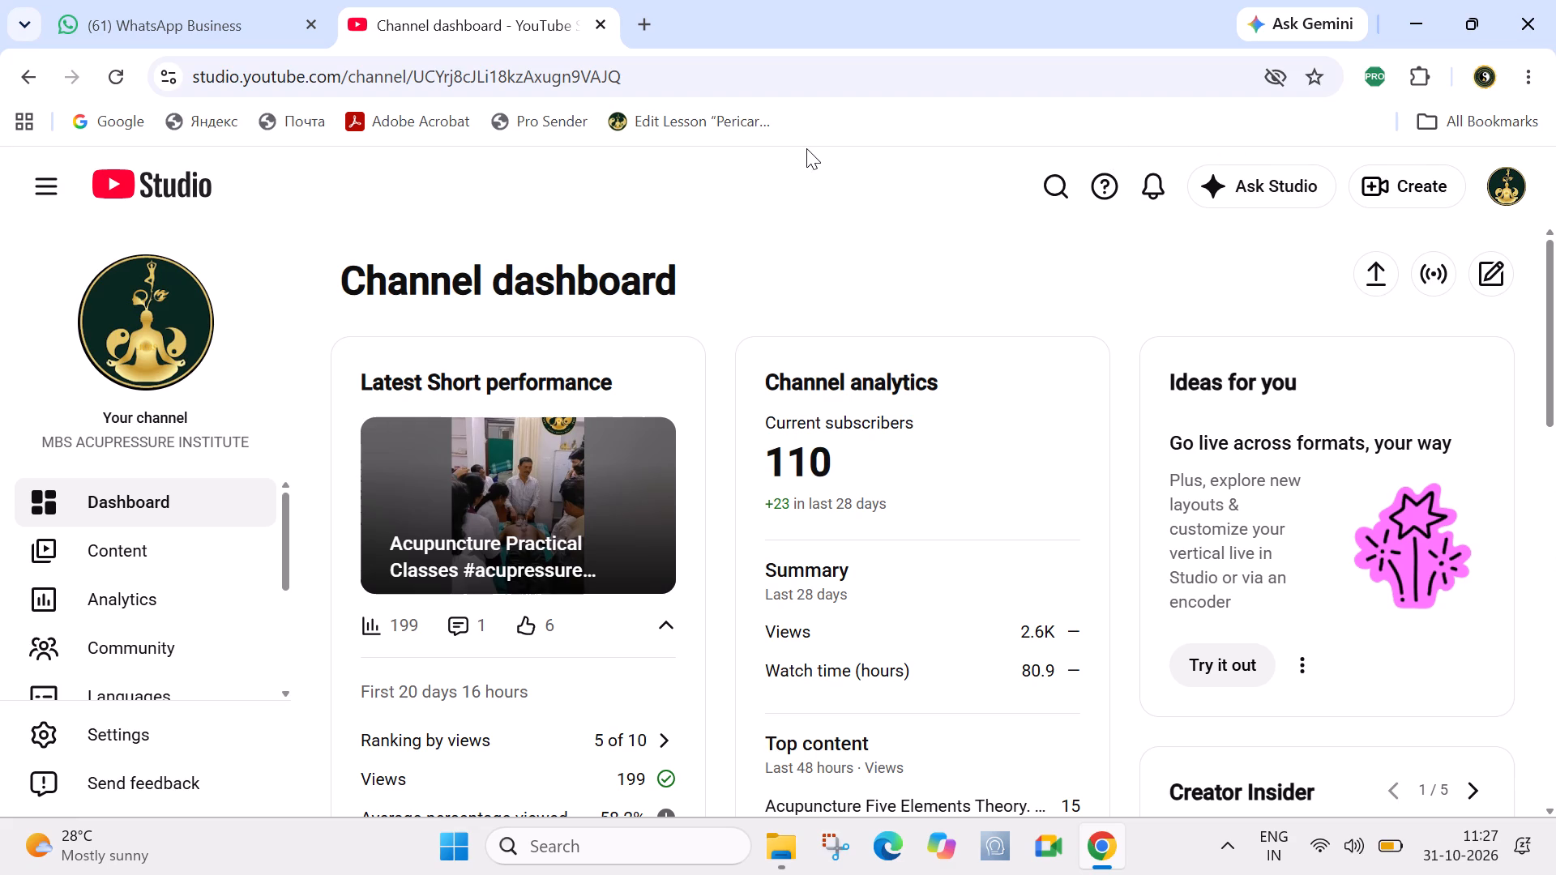